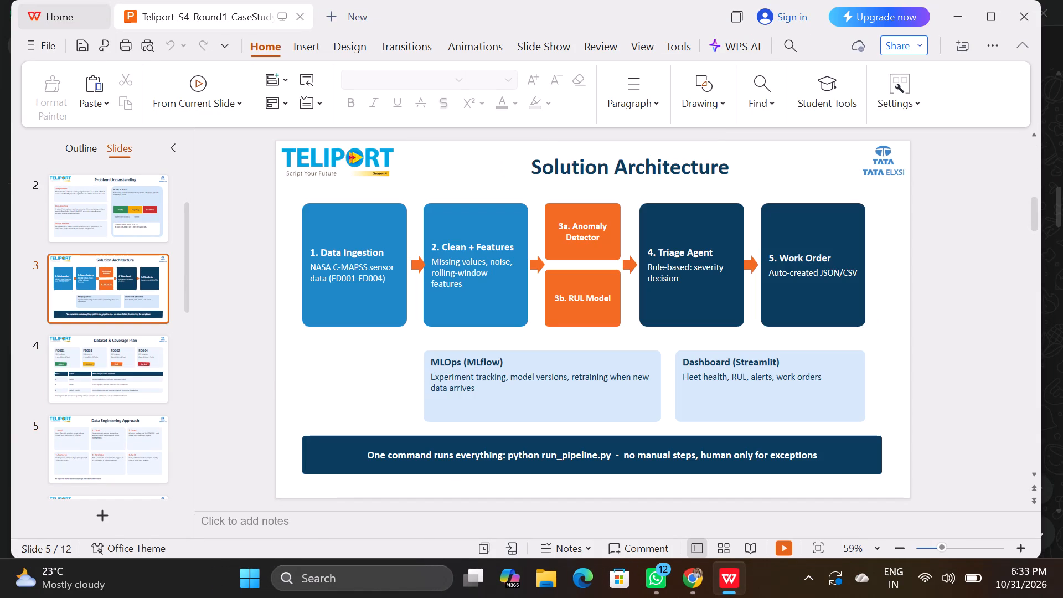
Review the presentation's first five slides, from the Team Details title slide through Problem Understanding and Solution Architecture to Data Engineering Approach.
scroll(626, 368, "up", 2)
scroll(626, 368, "down", 1)
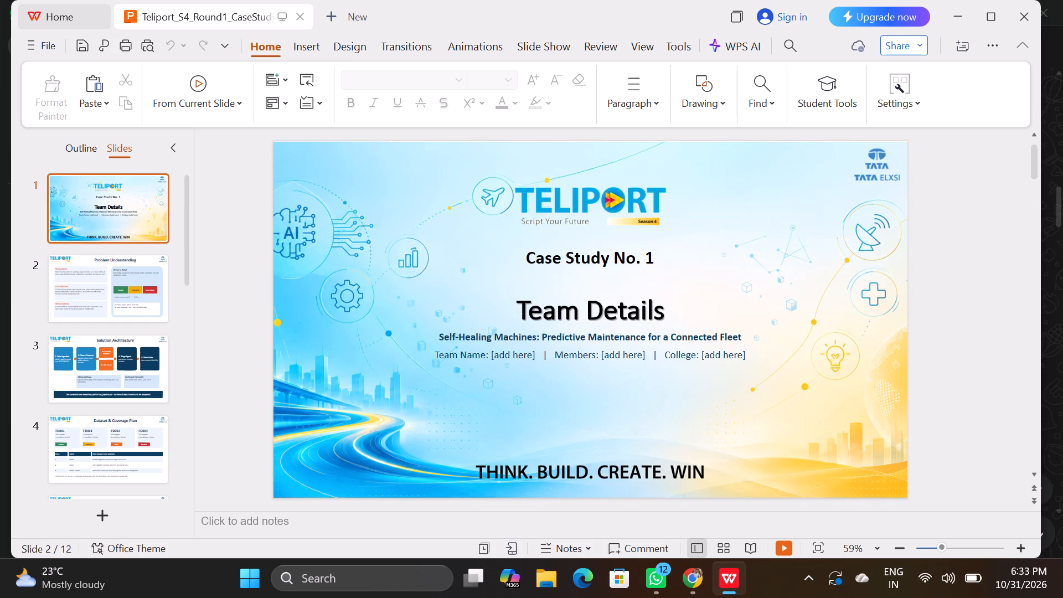
scroll(626, 368, "down", 1)
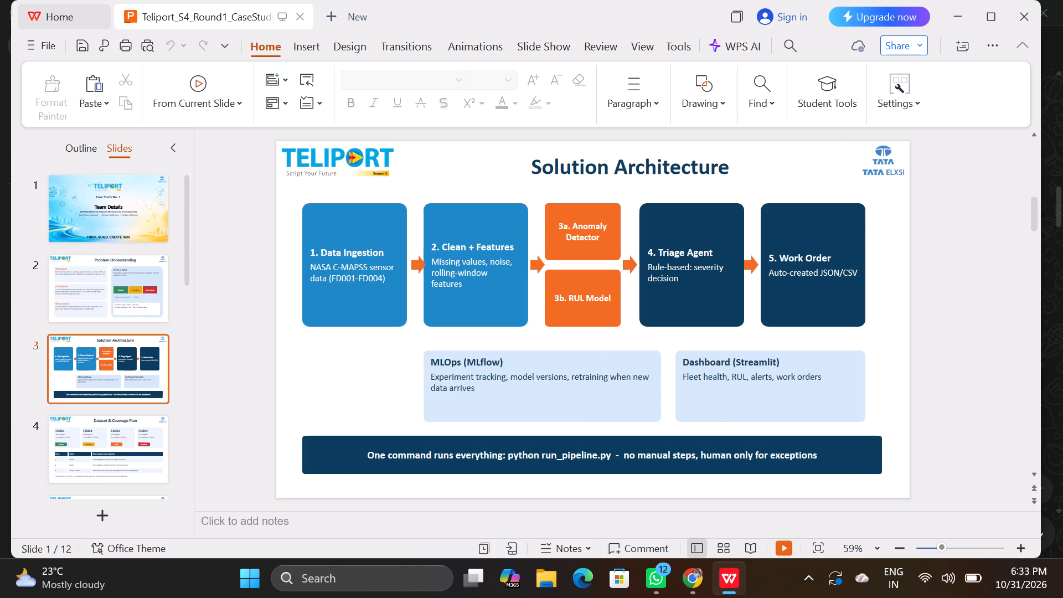
scroll(626, 368, "up", 1)
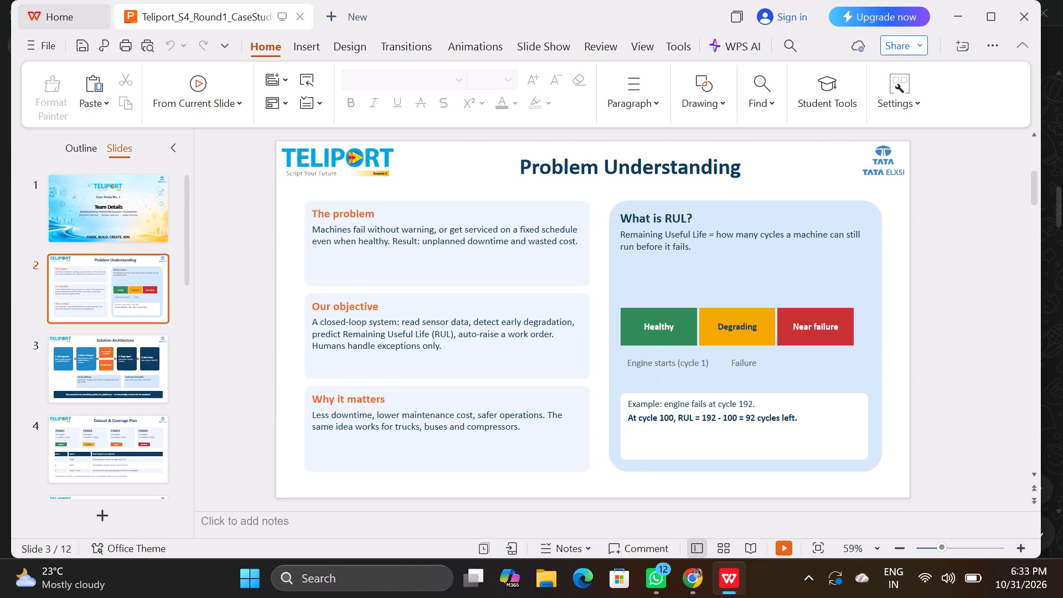
scroll(626, 368, "up", 1)
right_click(626, 368)
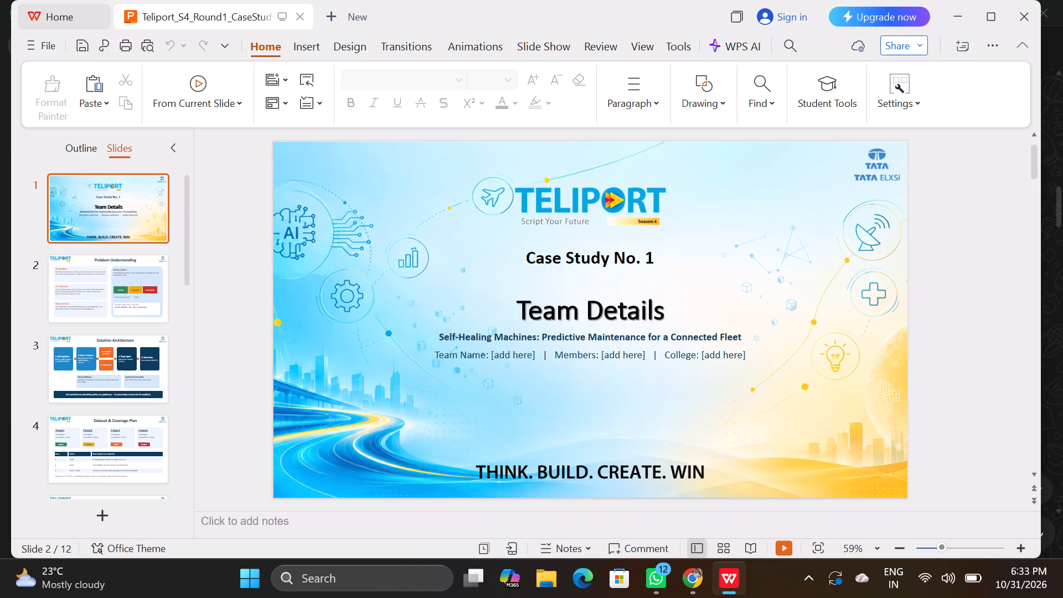
scroll(602, 405, "down", 2)
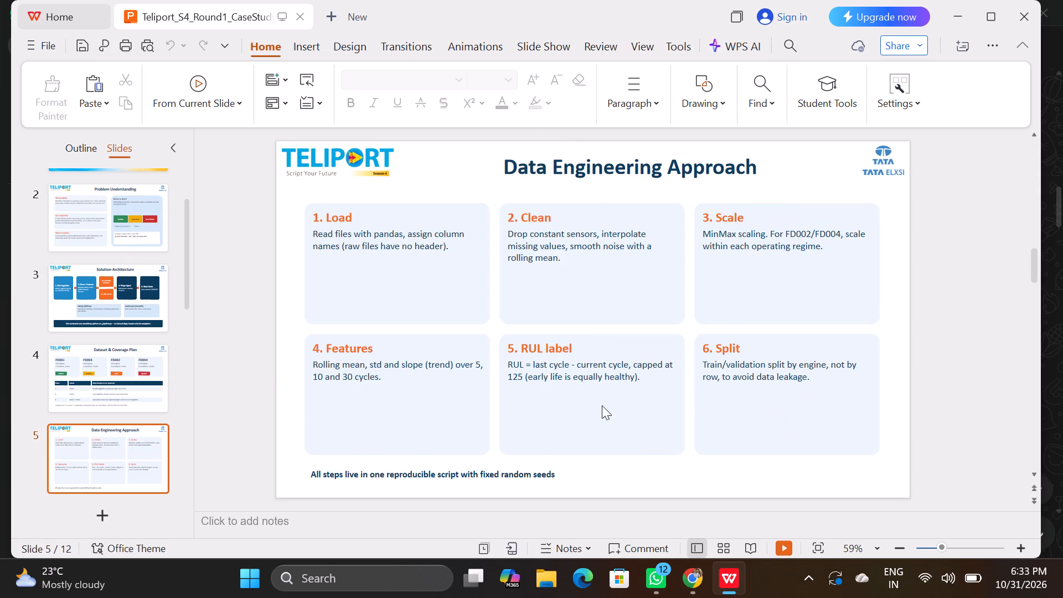
scroll(602, 405, "up", 1)
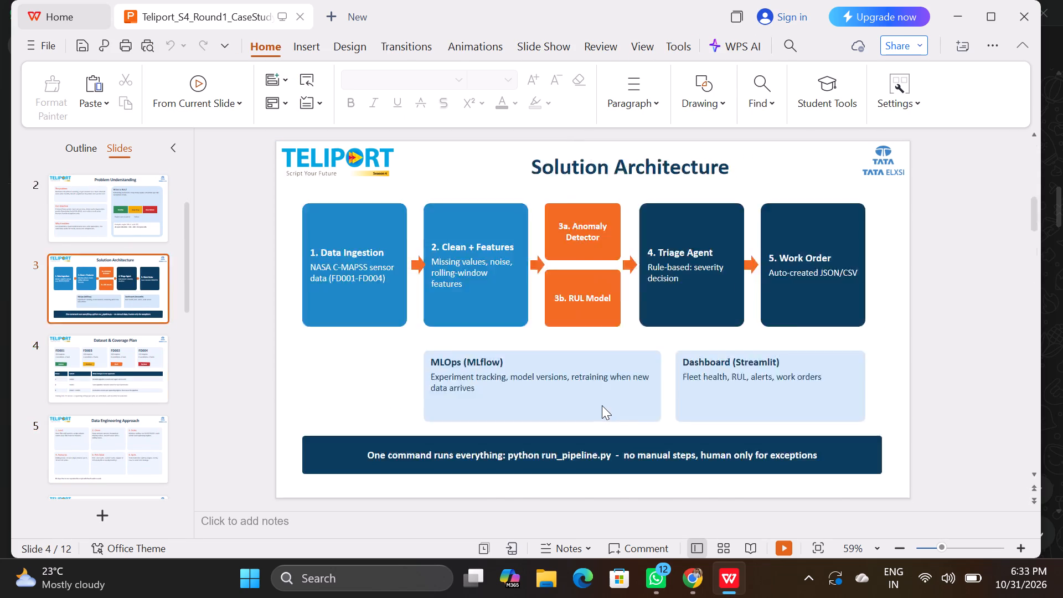
scroll(602, 405, "up", 1)
scroll(602, 405, "down", 1)
scroll(602, 405, "up", 1)
scroll(602, 405, "down", 2)
scroll(602, 405, "up", 1)
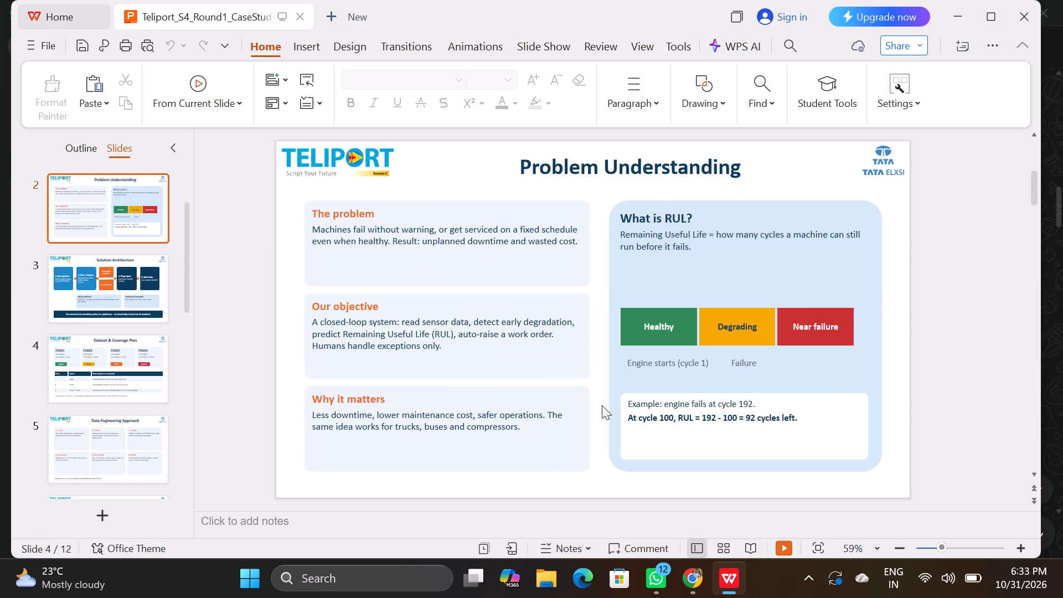
key("Up")
key("Down")
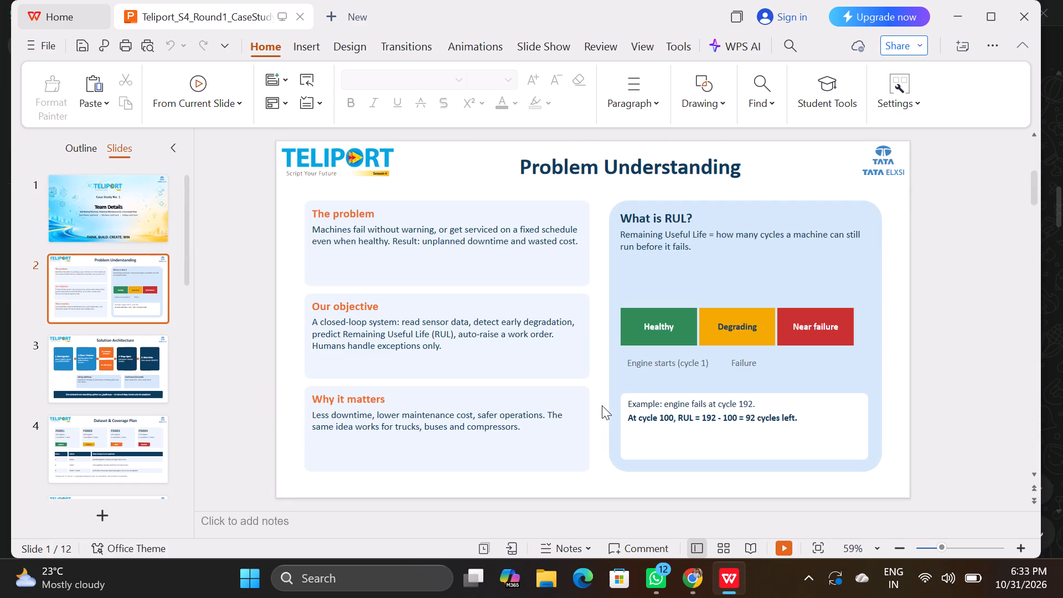
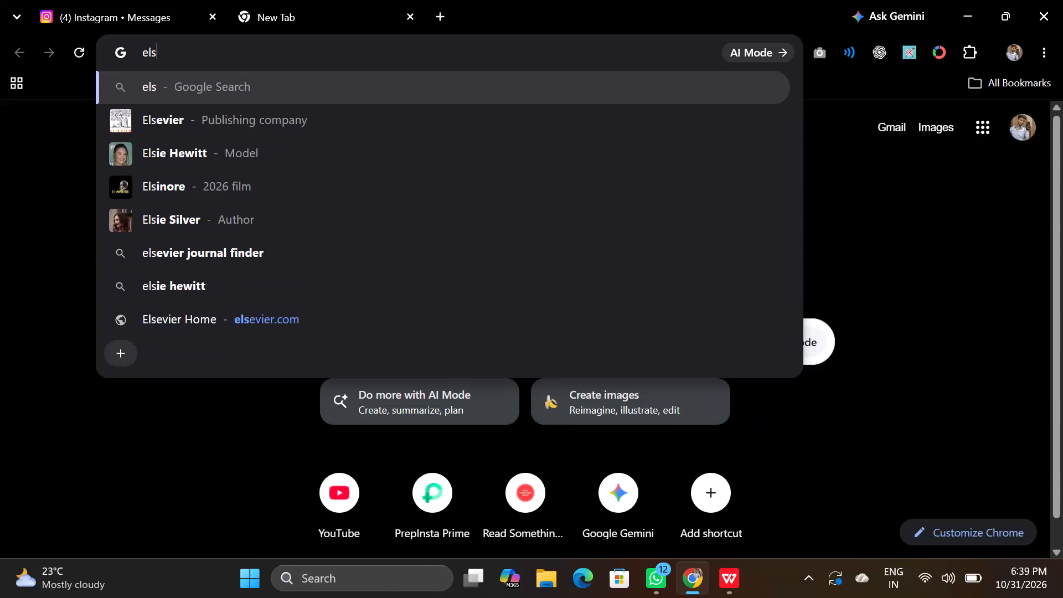
Look up "tata teliport" in the browser and open the suggested Tata Elxsi TELIPORT Season 4 page on gradpartners.in.
key("BackSpace")
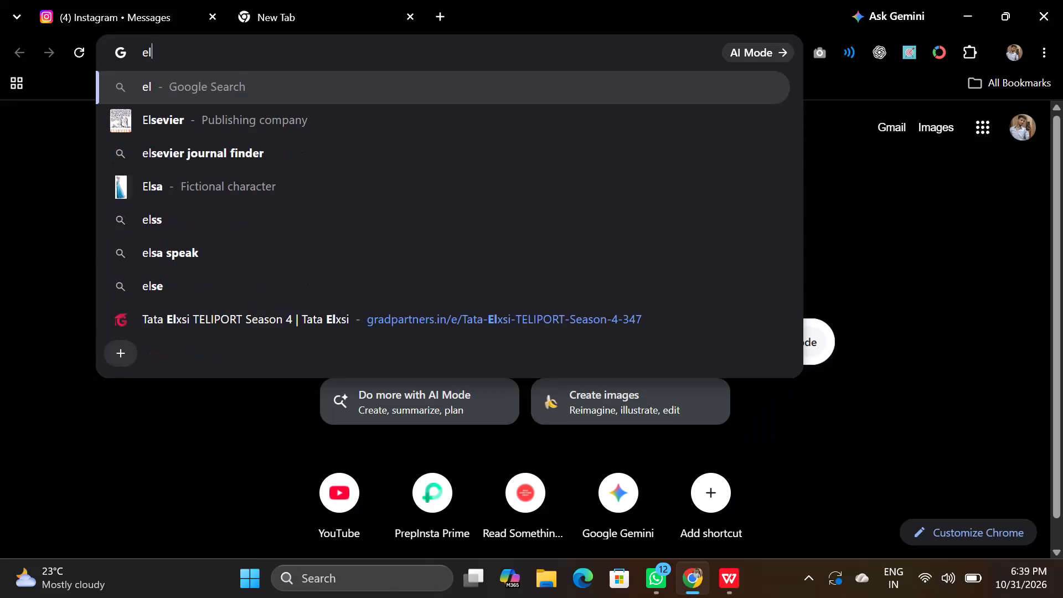
key("BackSpace")
key("BackSpace")
key("BackSpace")
type("tata ter")
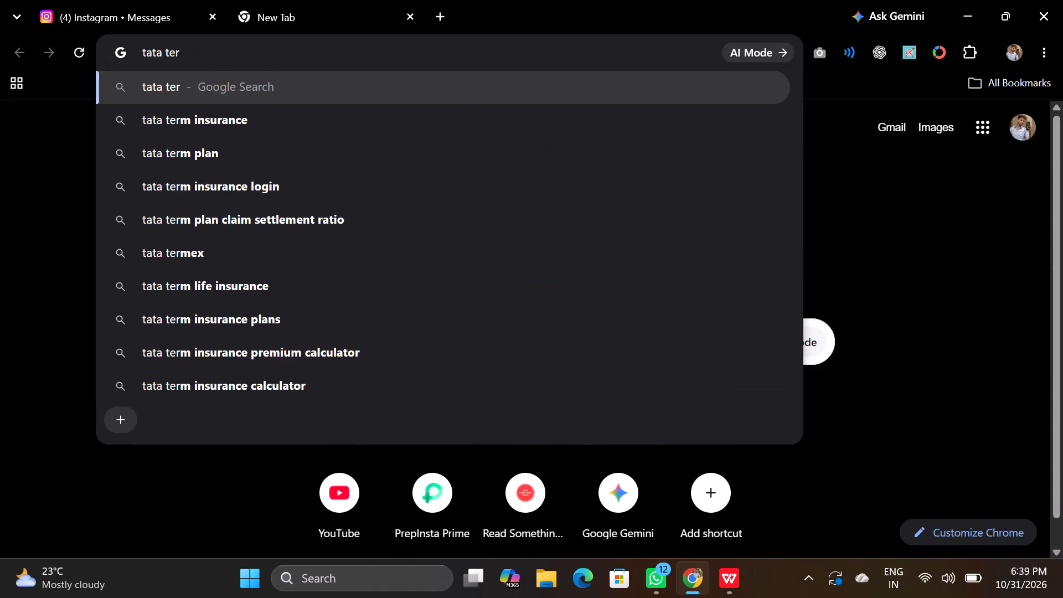
key("BackSpace")
type("li")
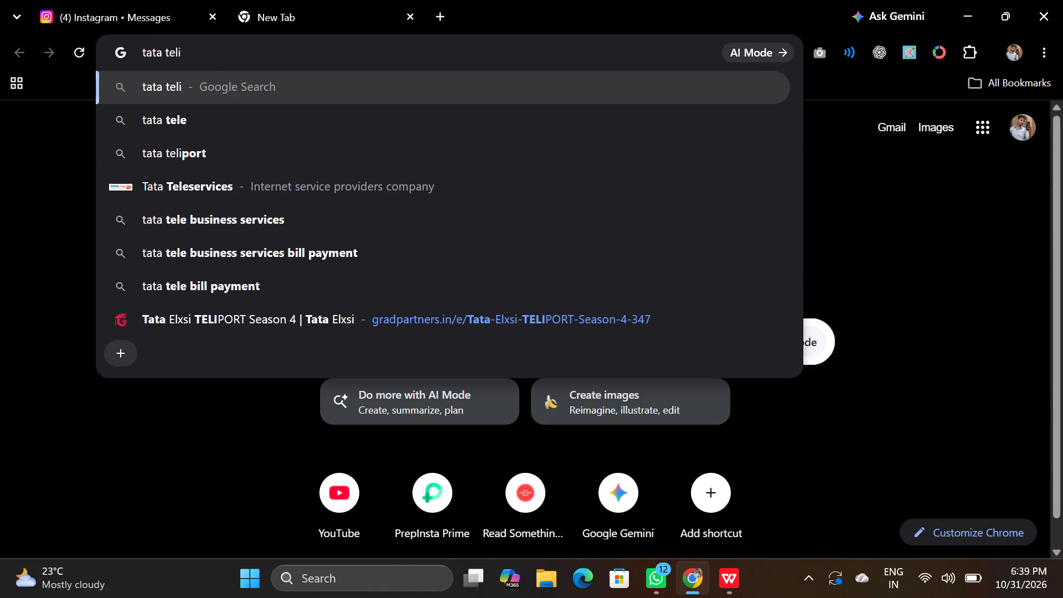
type("port")
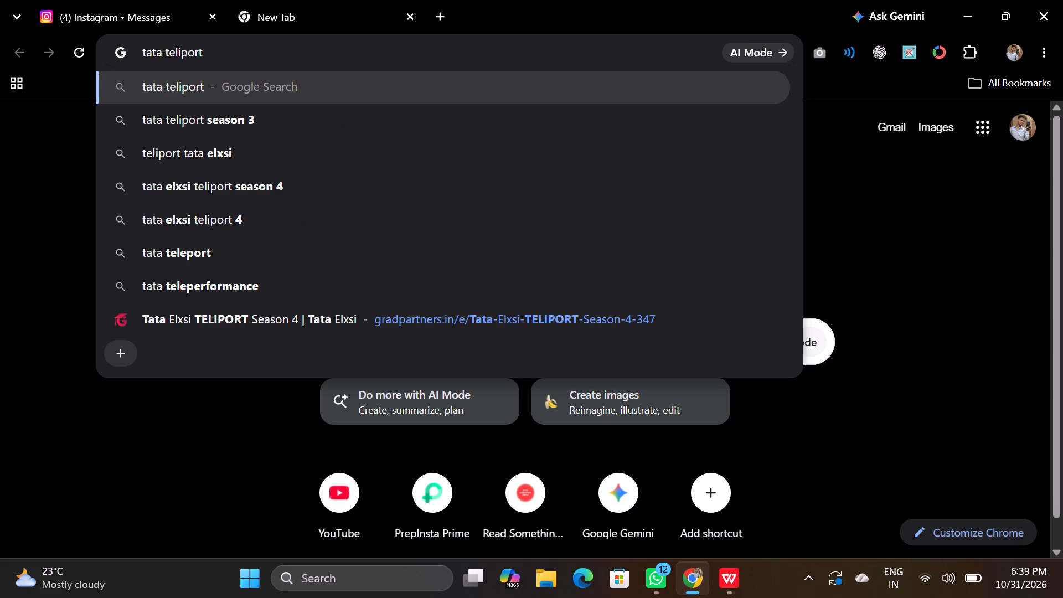
key("Down")
key("Down")
key("Down")
key("Down")
key("Down")
key("Down")
key("Down")
key("Down")
key("Down")
key("Down")
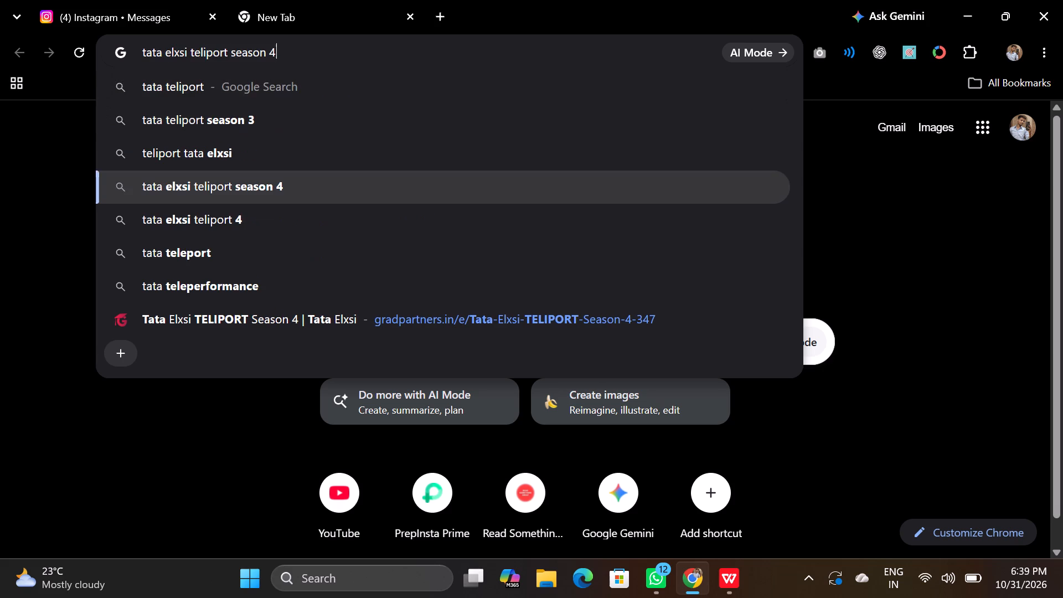
key("Up")
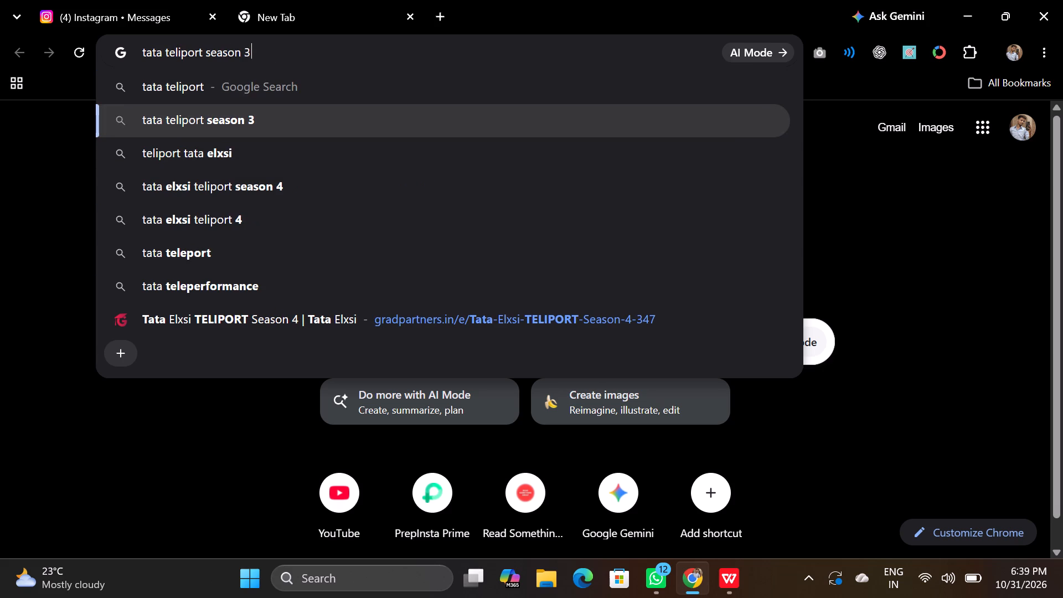
key("Down")
key("Down")
key("Down")
key("Down")
key("Down")
key("Down")
key("Down")
key("Down")
key("Down")
key("Down")
key("Down")
key("Down")
key("Down")
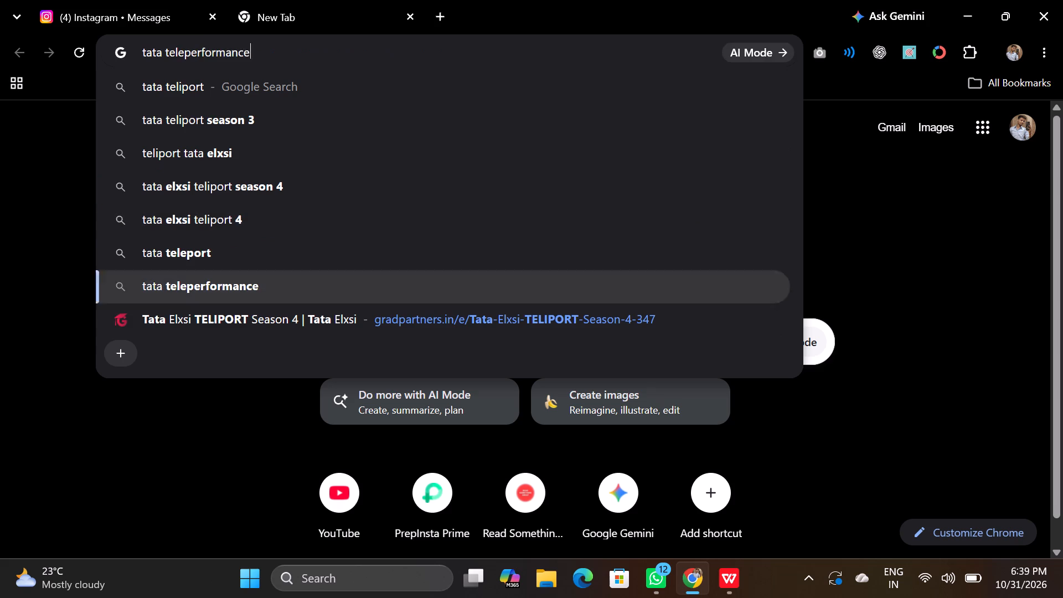
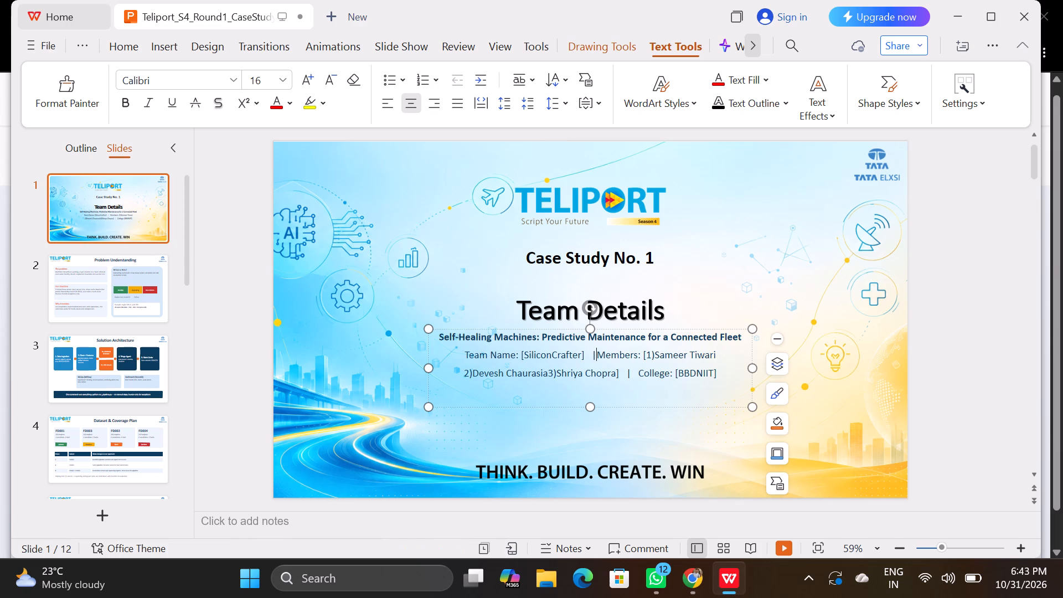
Tidy slide 1's team details: delete the extra spaces before "|Members" and the bracket before "1)", and add a space before "3)".
left_click(592, 354)
key("BackSpace")
key("BackSpace")
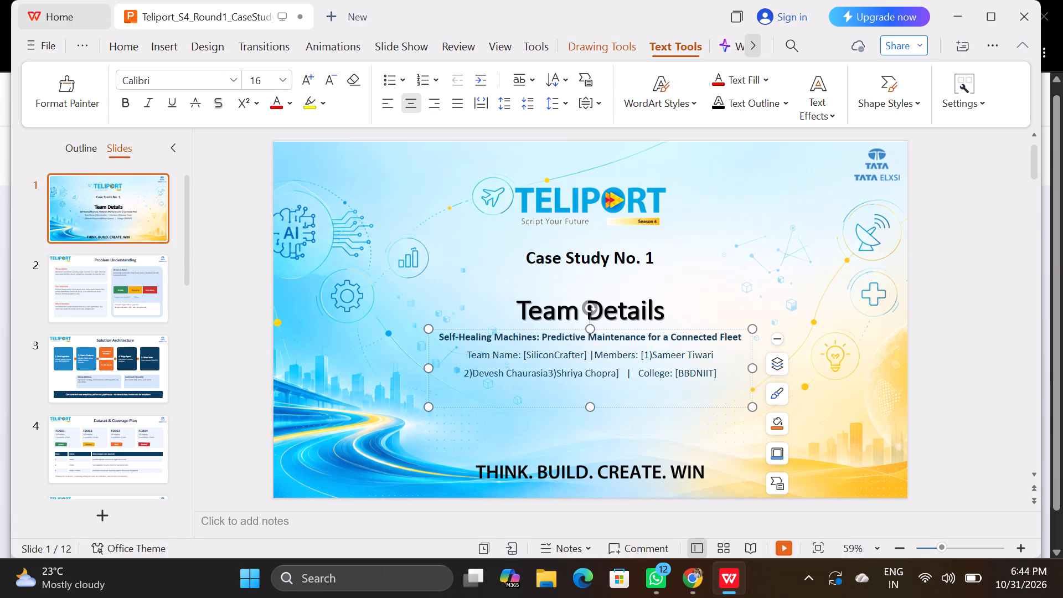
left_click(643, 354)
key("BackSpace")
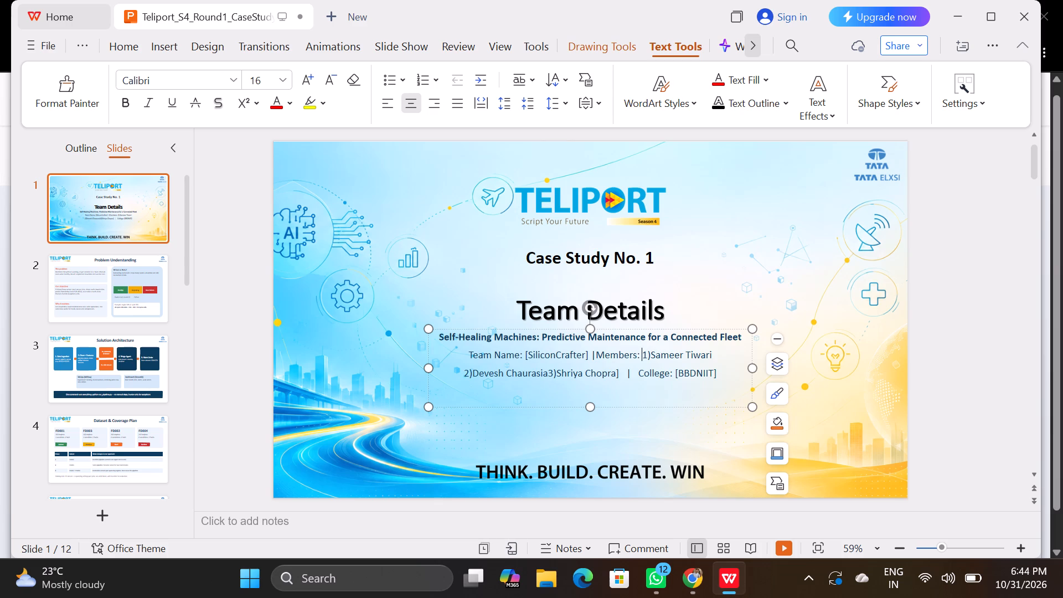
left_click(549, 374)
key("space")
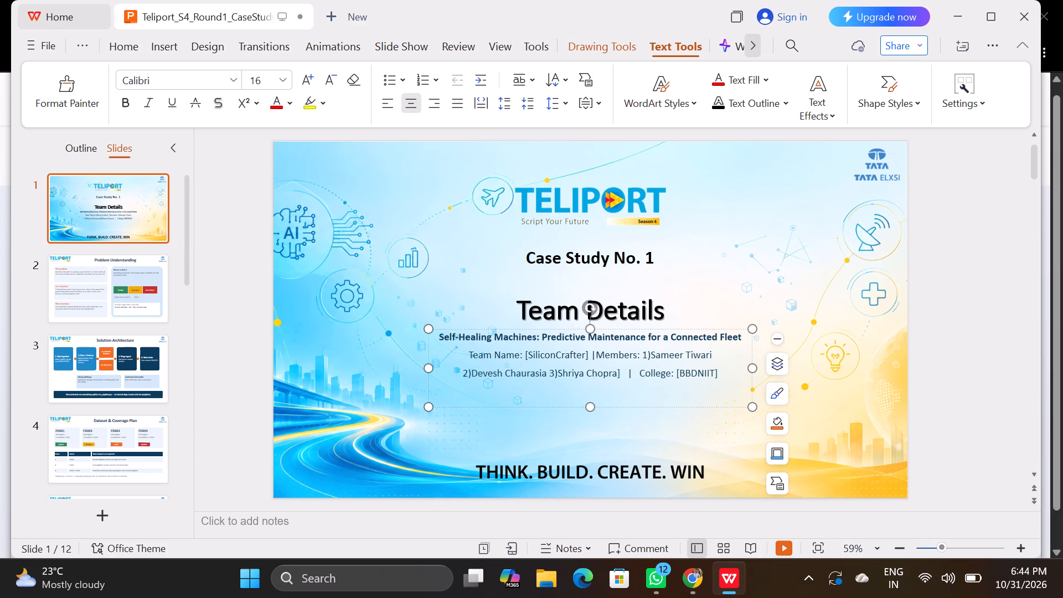
left_click(725, 375)
Shorten the team details text box on slide 1 slightly by moving up its bottom edge.
left_click(590, 408)
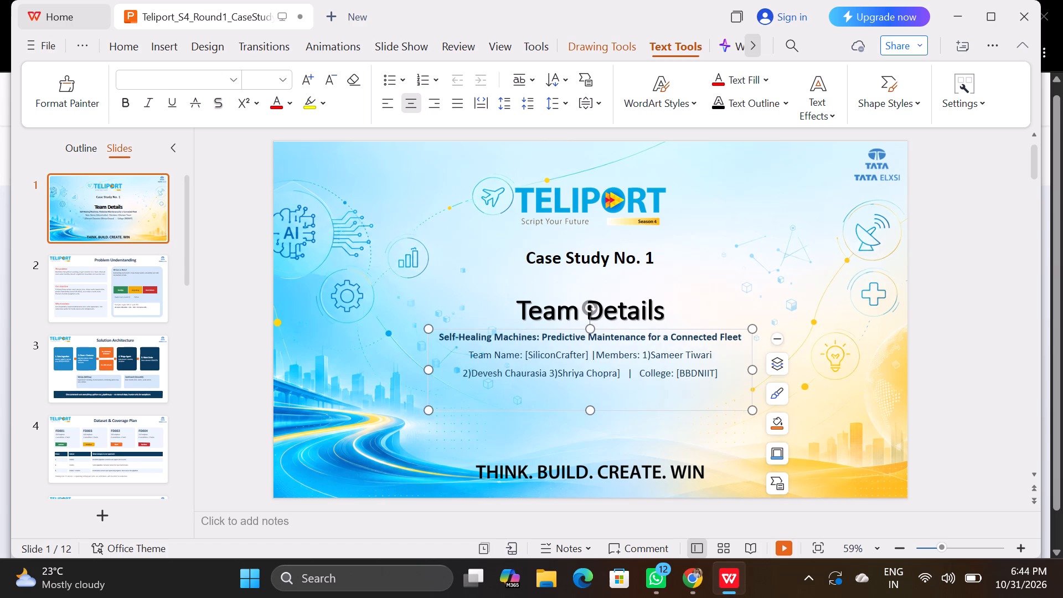
left_click_drag(593, 410, 597, 380)
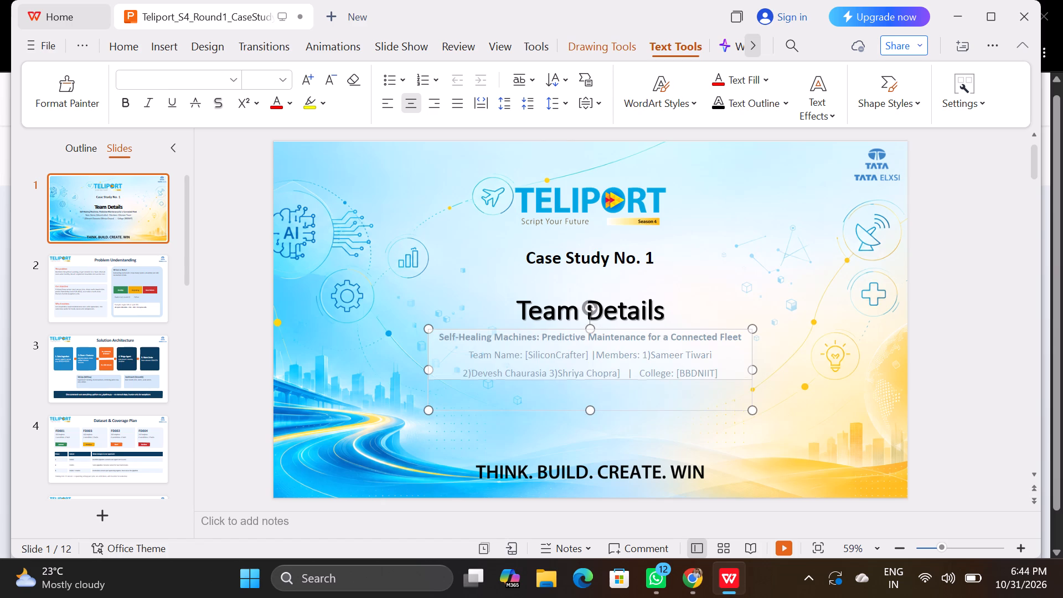
left_click_drag(597, 380, 600, 404)
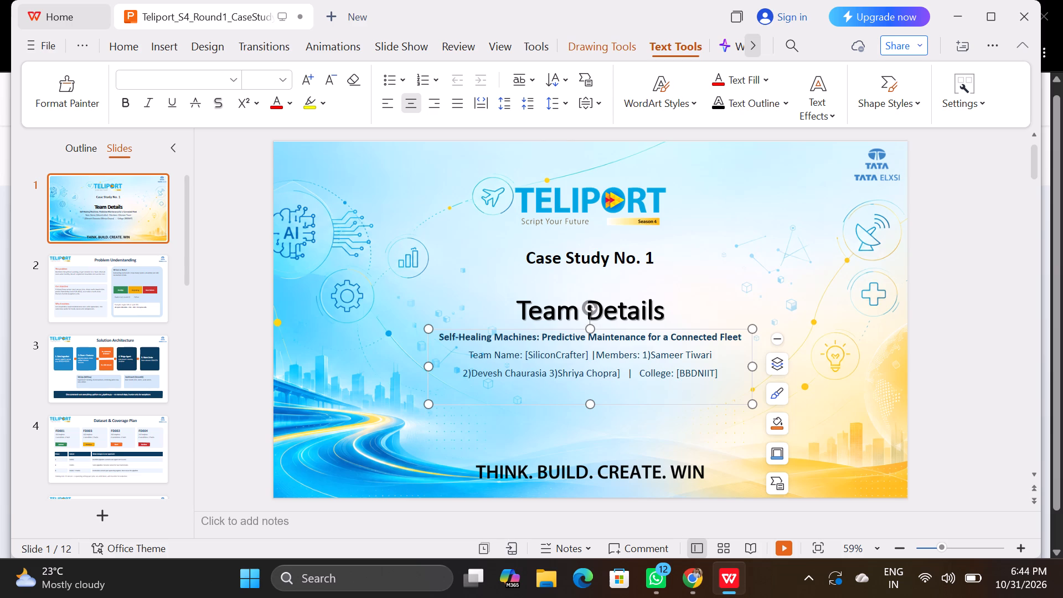
Check the Tata Elxsi TELIPORT Season 4 registration in the browser and return to the WPS presentation.
left_click(965, 0)
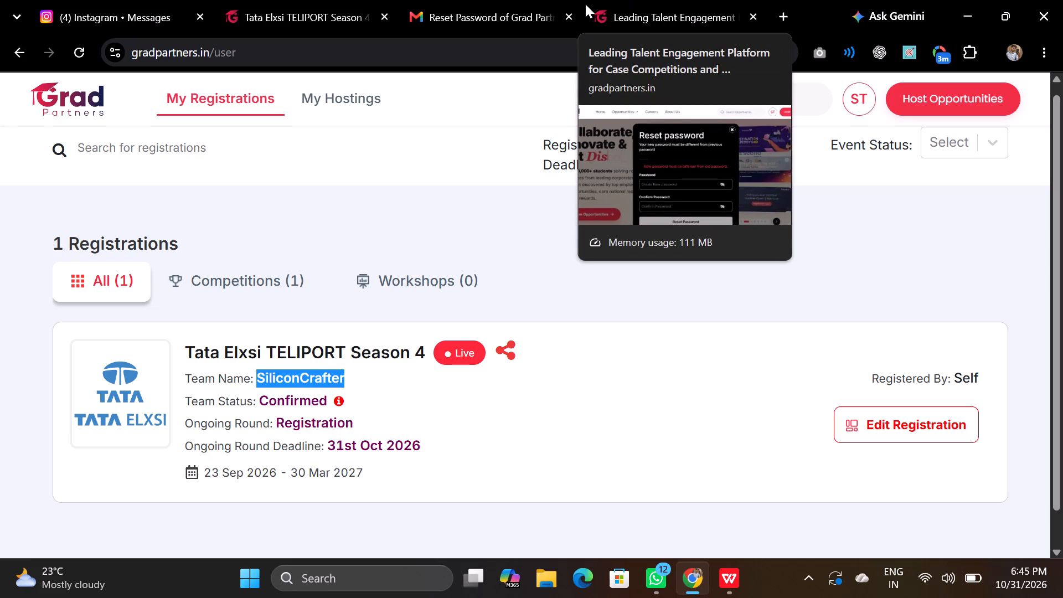
left_click(721, 592)
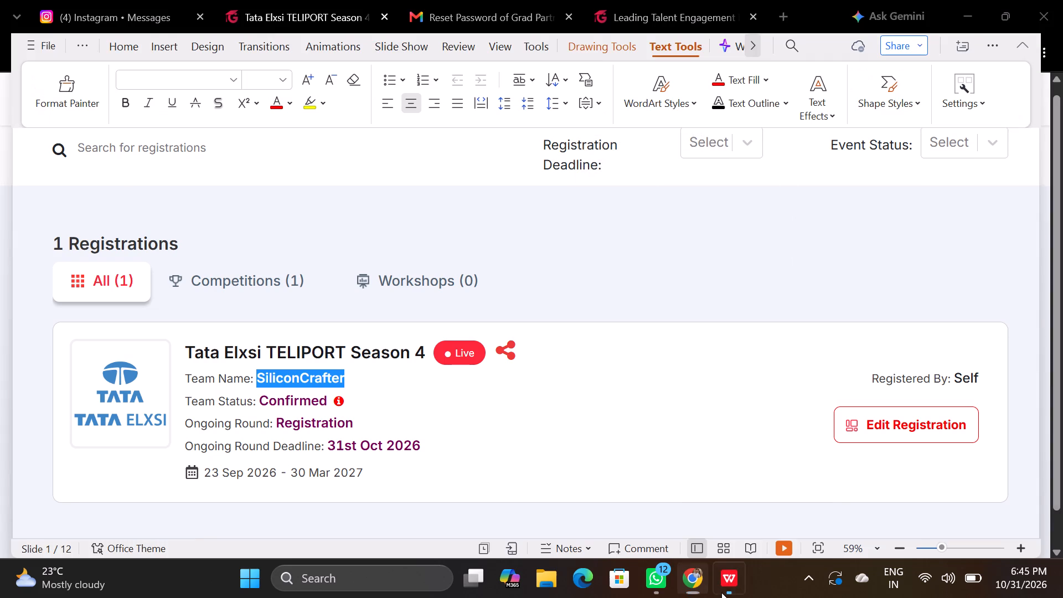
Look through the presentation's slides up to the last one, Round 2 Plan & Limits.
left_click(623, 427)
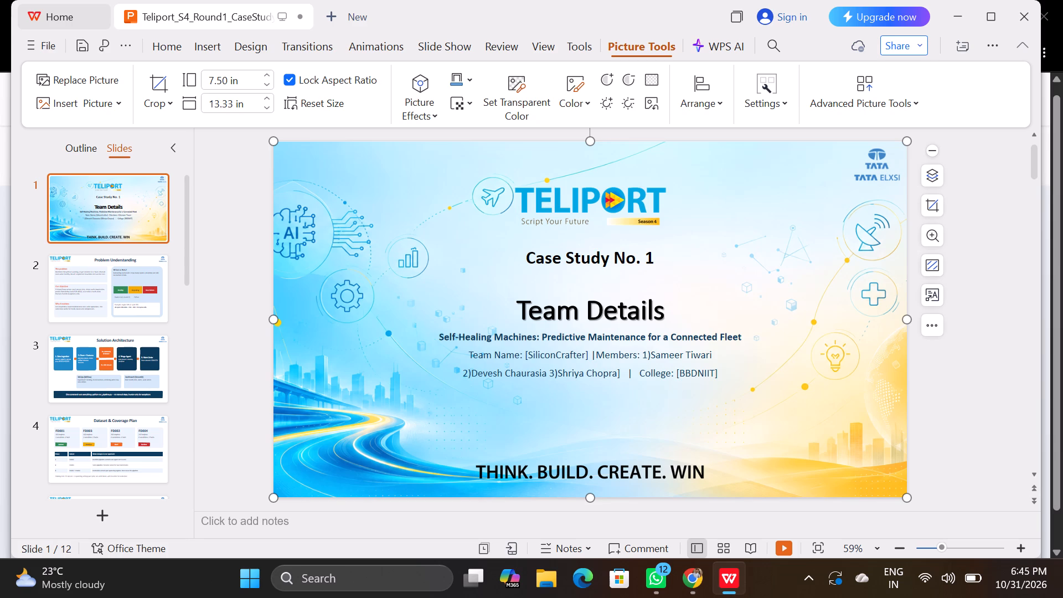
scroll(601, 401, "down", 4)
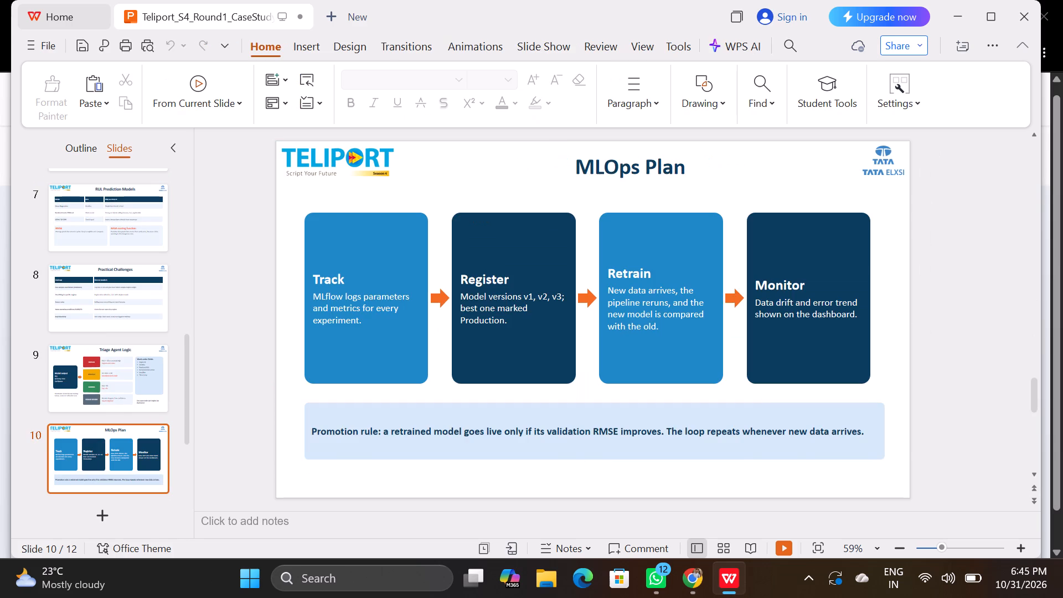
scroll(601, 401, "up", 1)
scroll(601, 401, "down", 1)
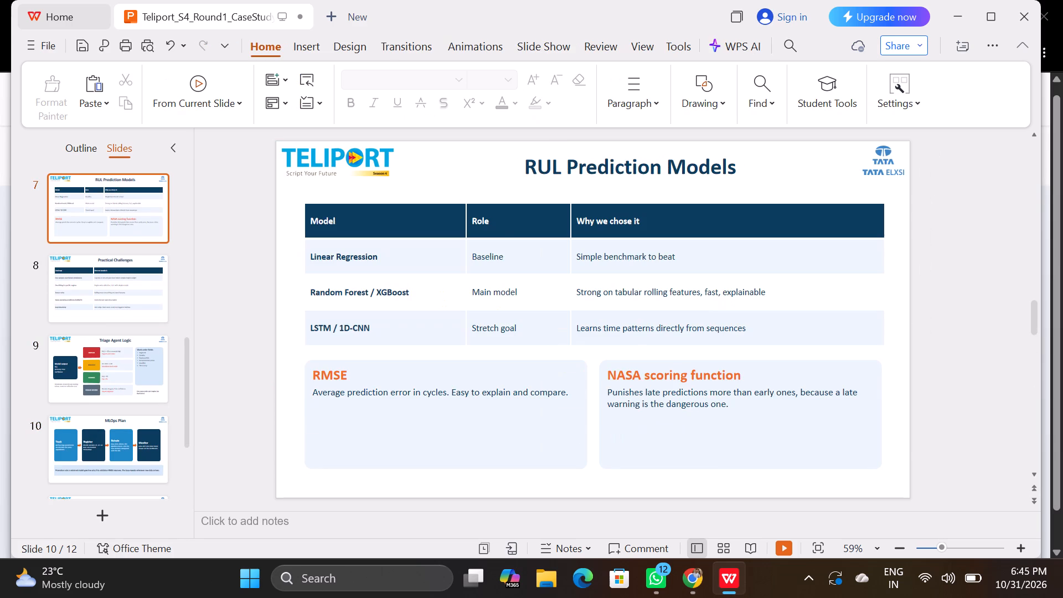
scroll(601, 401, "down", 4)
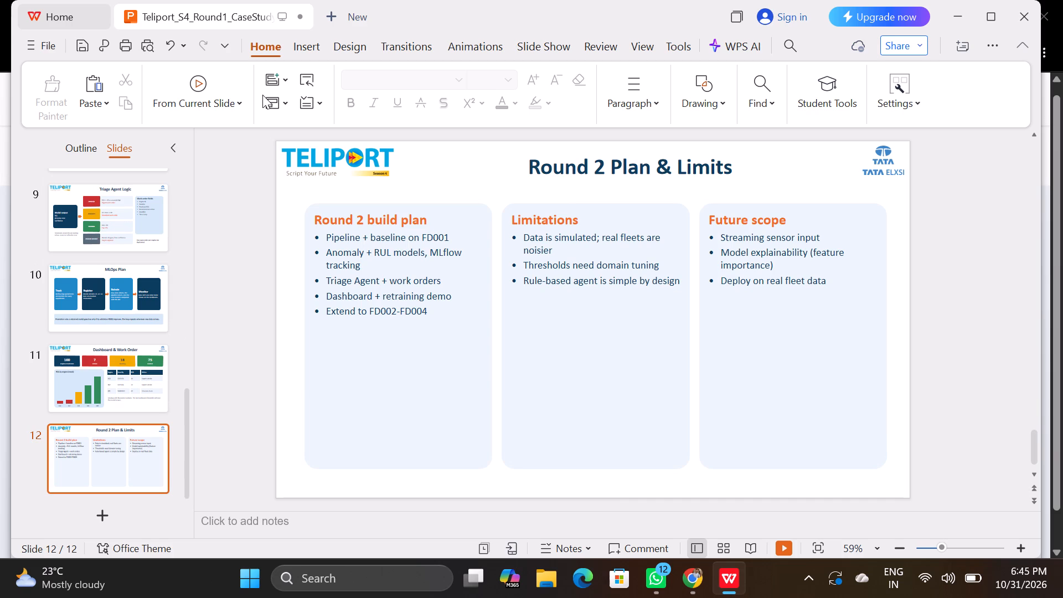
Save the Teliport Season 4 Round 1 case study presentation.
left_click(80, 44)
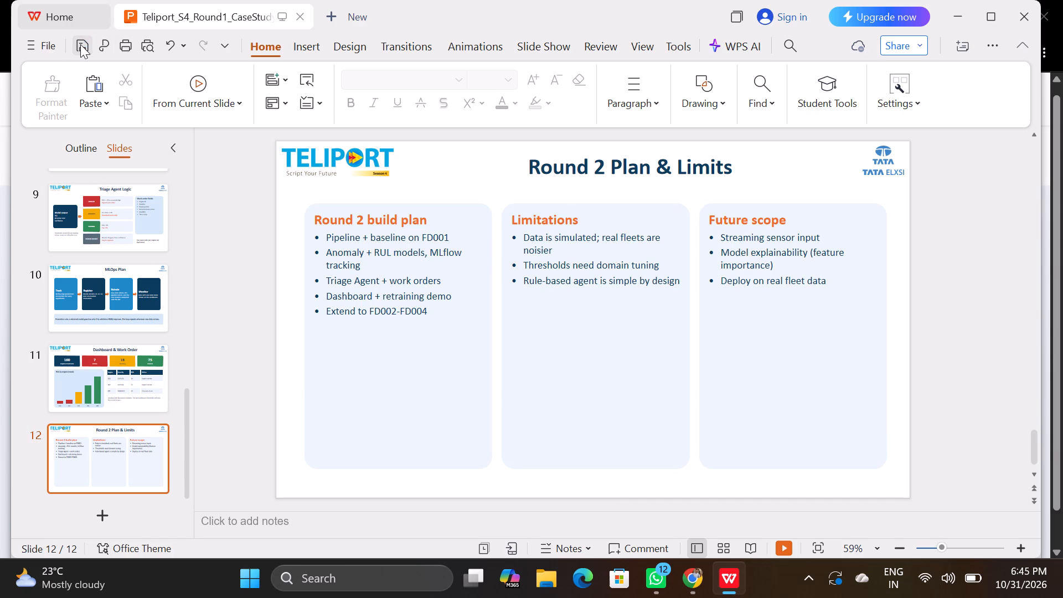
left_click(84, 46)
key("ctrl+s")
Open the sharing options for the recent file Teliport_S4_Round1_CaseStudy1.pptx and choose to share it as a file.
left_click(35, 48)
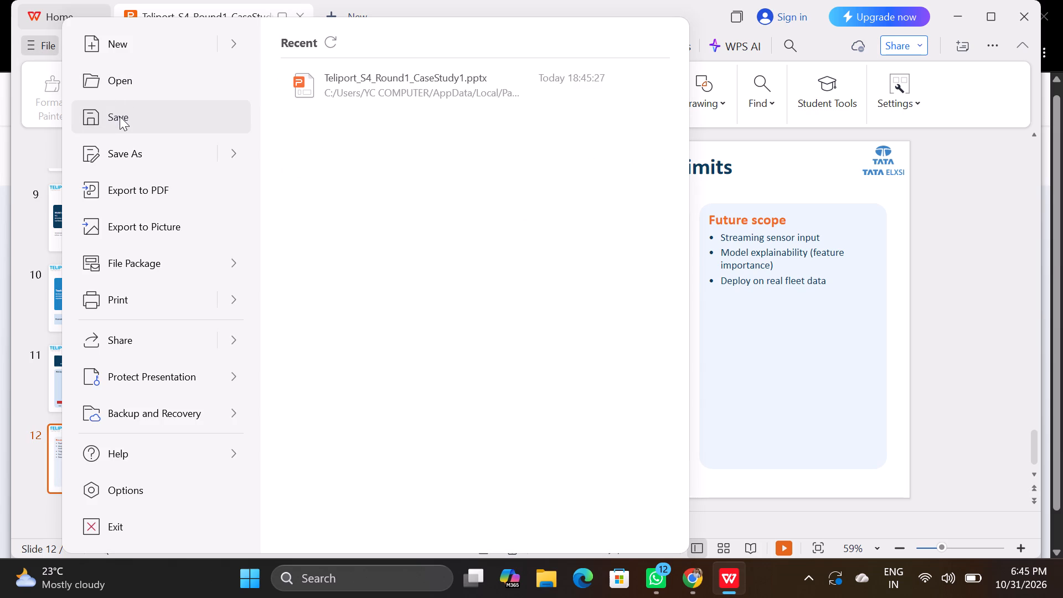
right_click(378, 76)
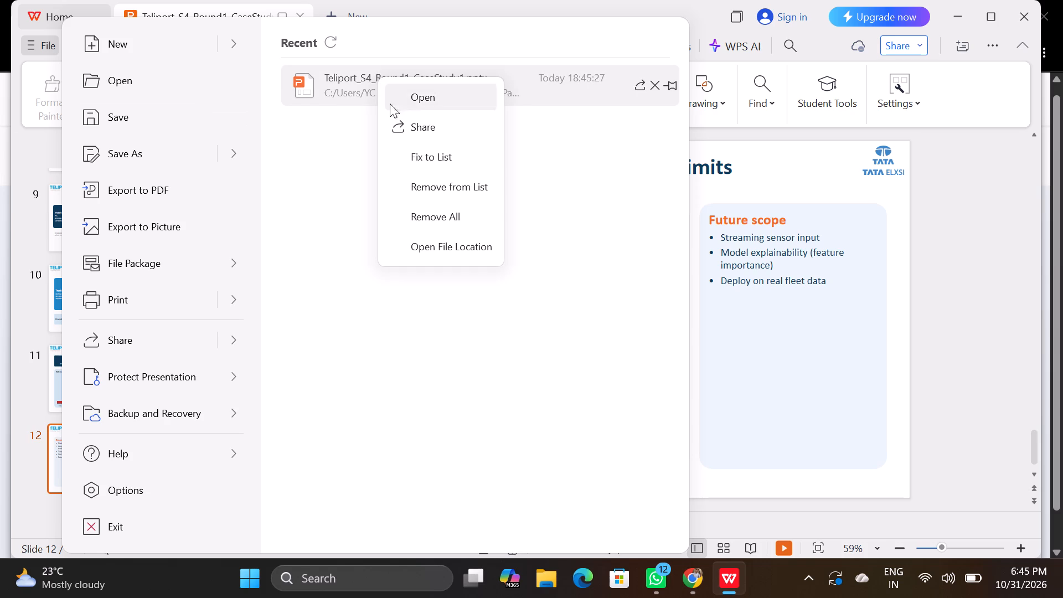
left_click(410, 138)
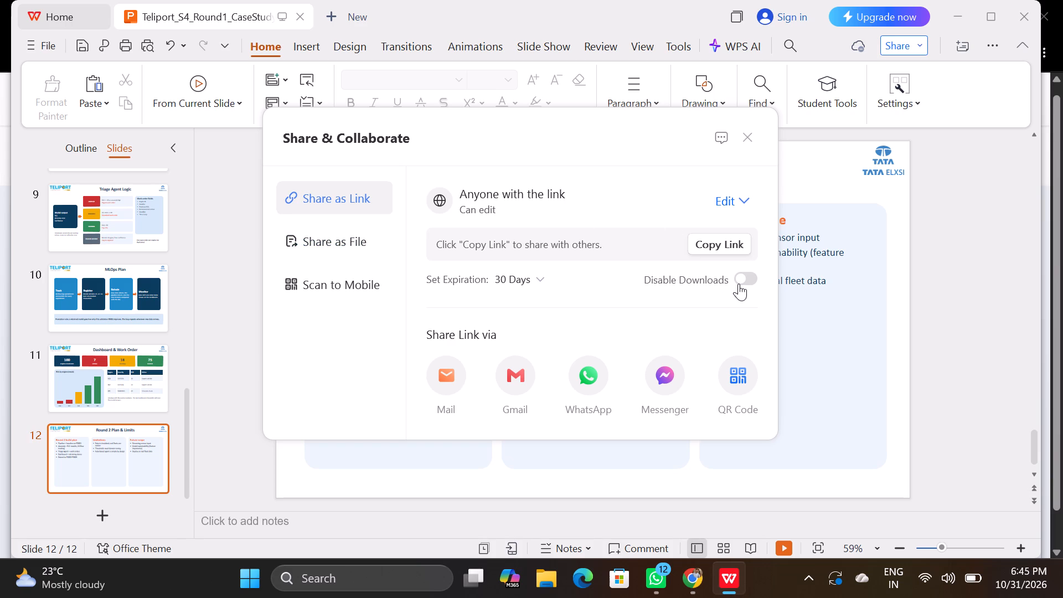
scroll(720, 359, "left", 3)
left_click(354, 244)
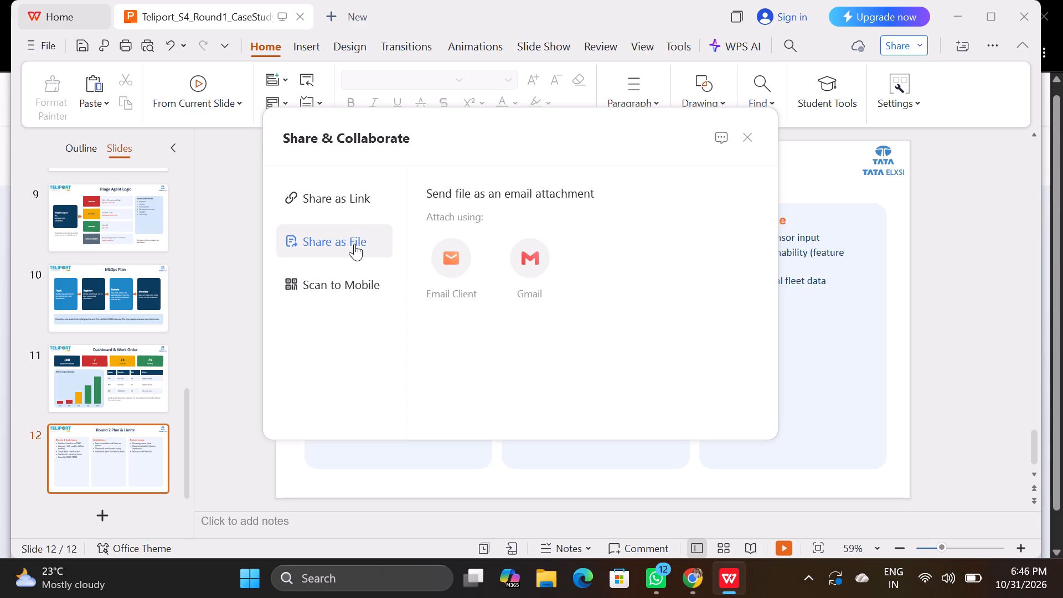
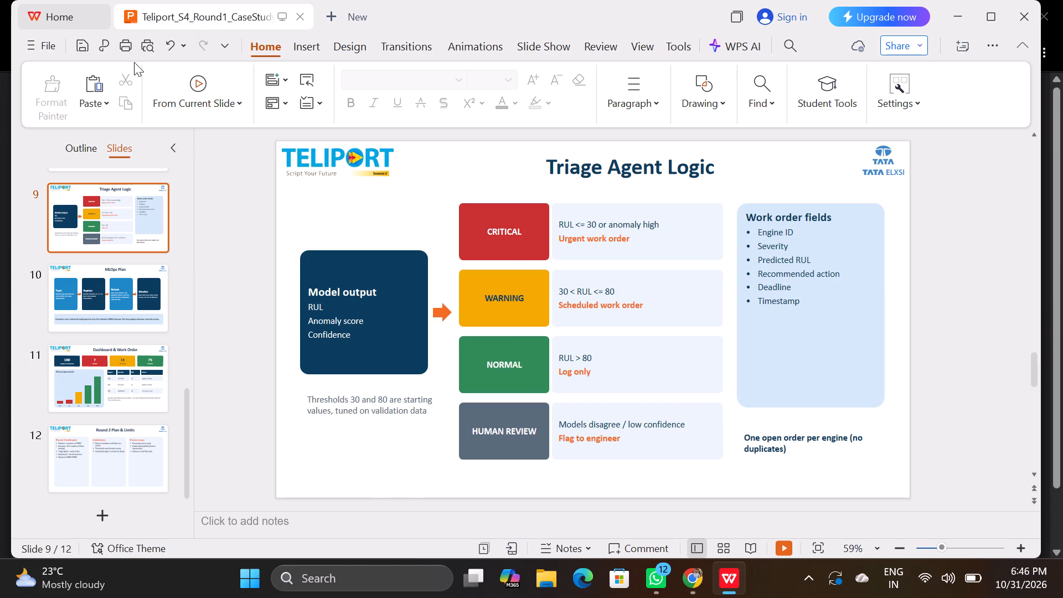
Open the print settings for the Teliport Season 4 Round 1 case study presentation.
left_click(122, 42)
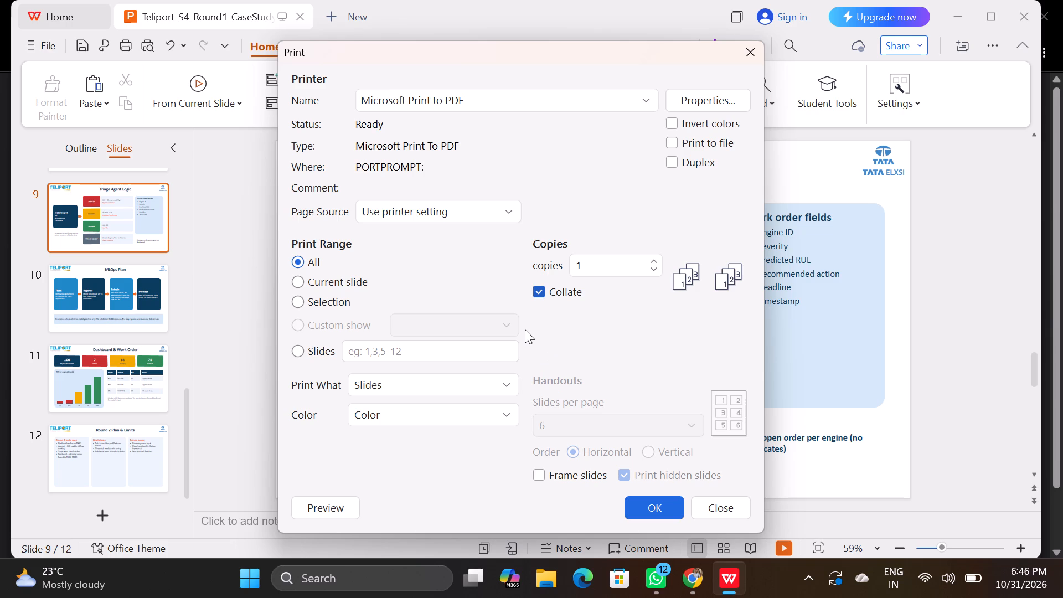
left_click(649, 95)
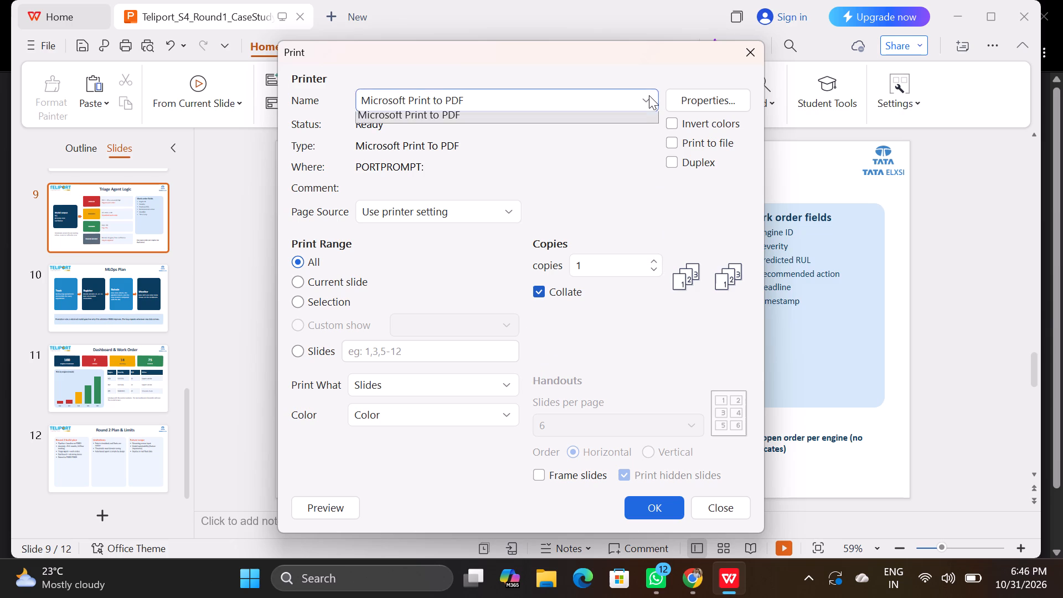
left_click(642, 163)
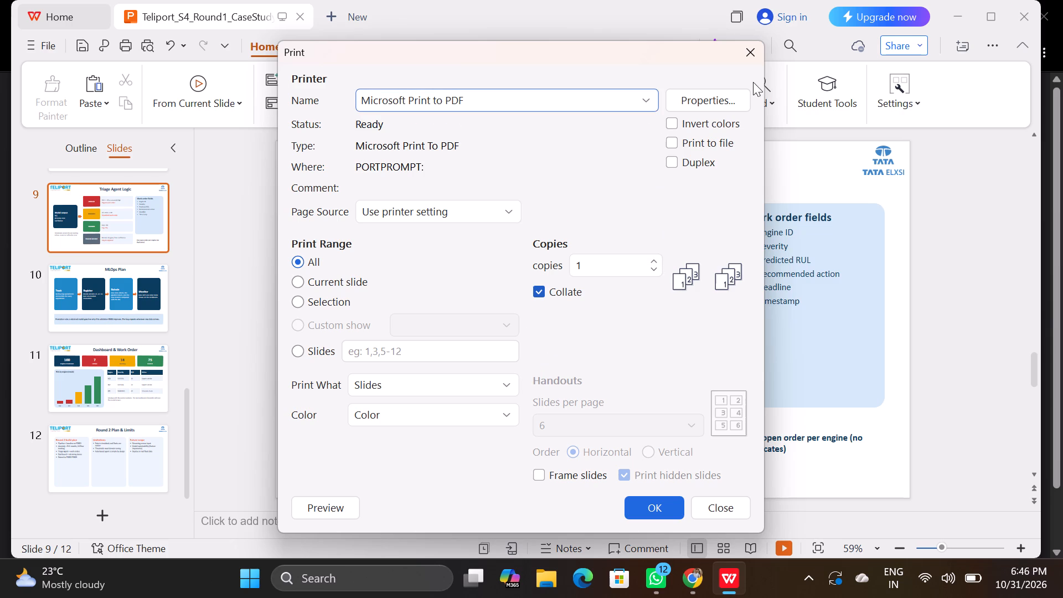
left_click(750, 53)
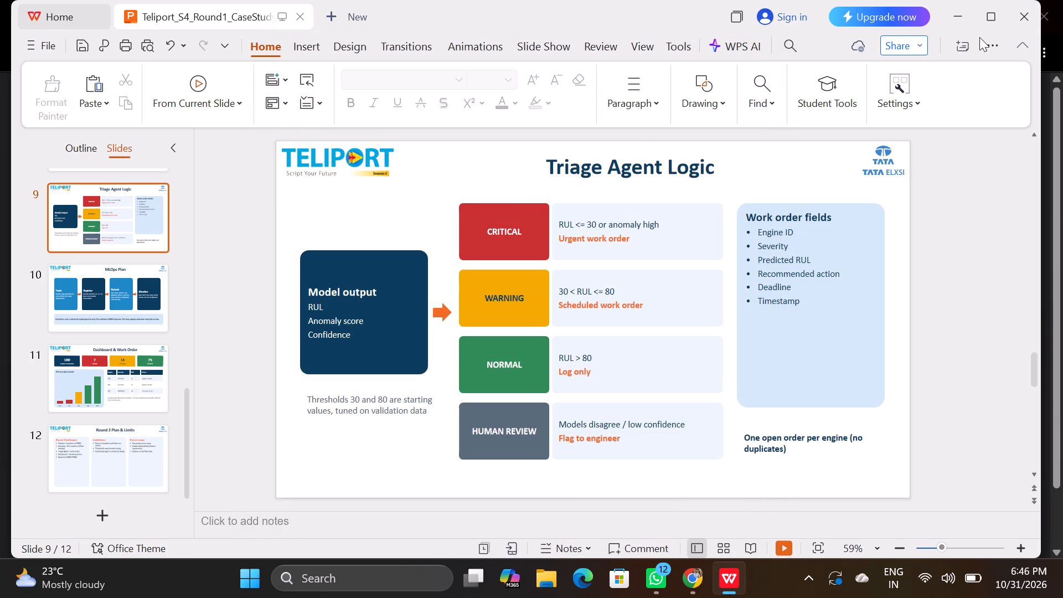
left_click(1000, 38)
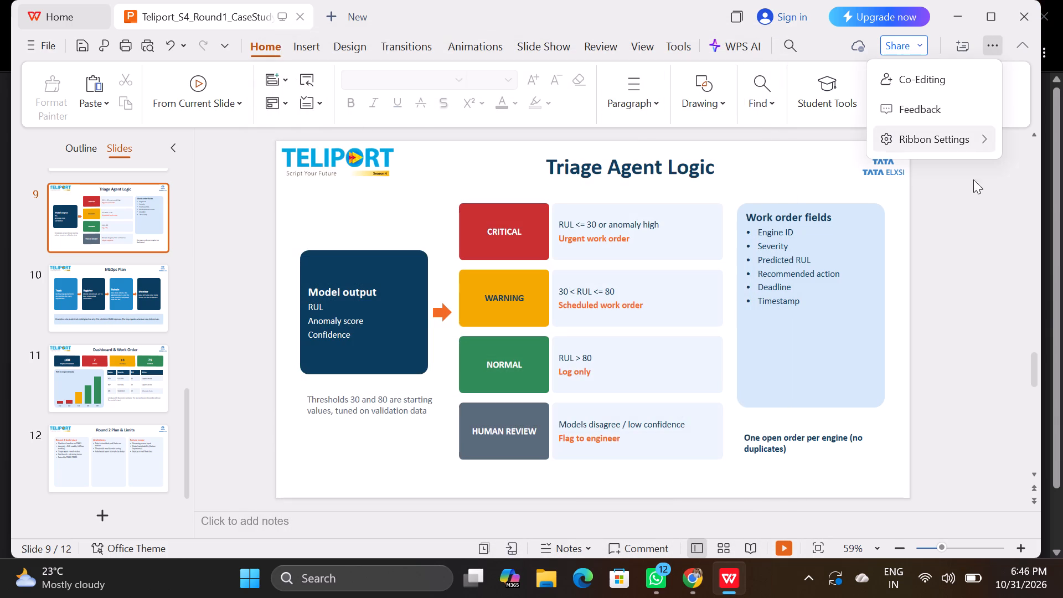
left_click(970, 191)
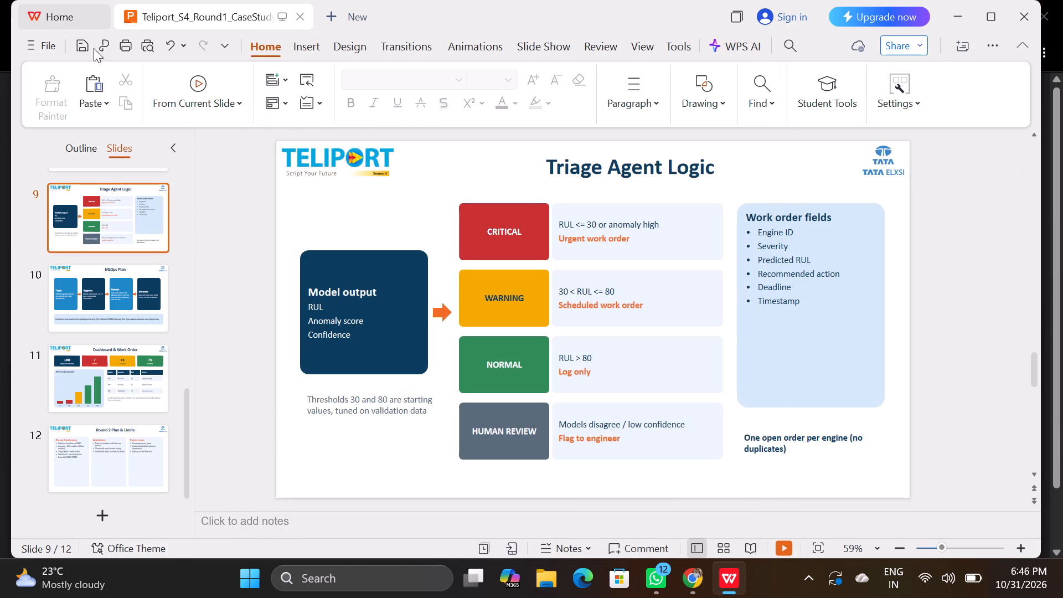
Export slides 1 to 12 as a Common PDF in the source file's directory and skim the exported pages.
left_click(53, 43)
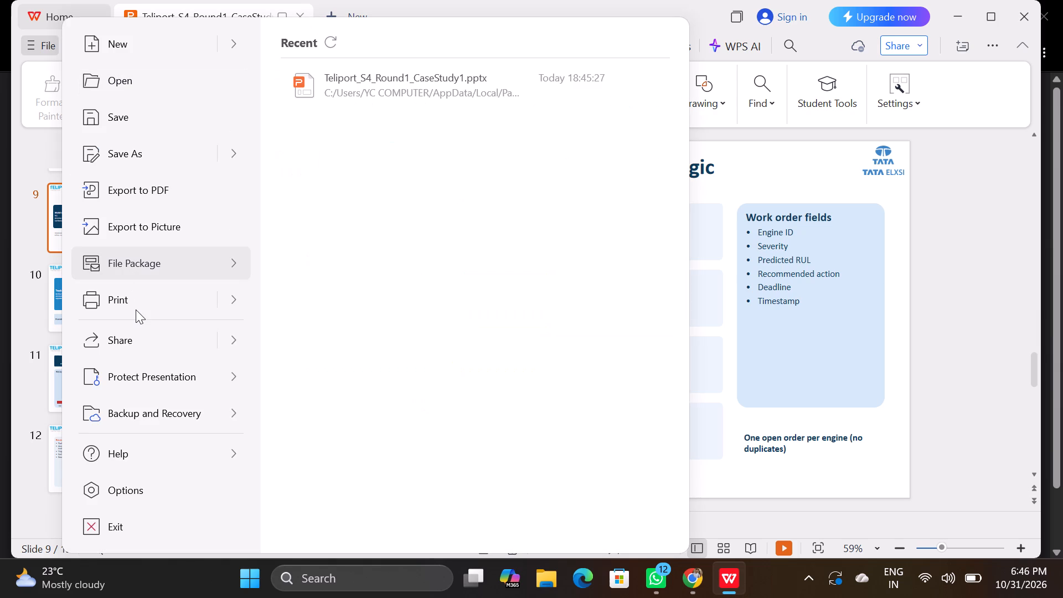
scroll(136, 310, "down", 2)
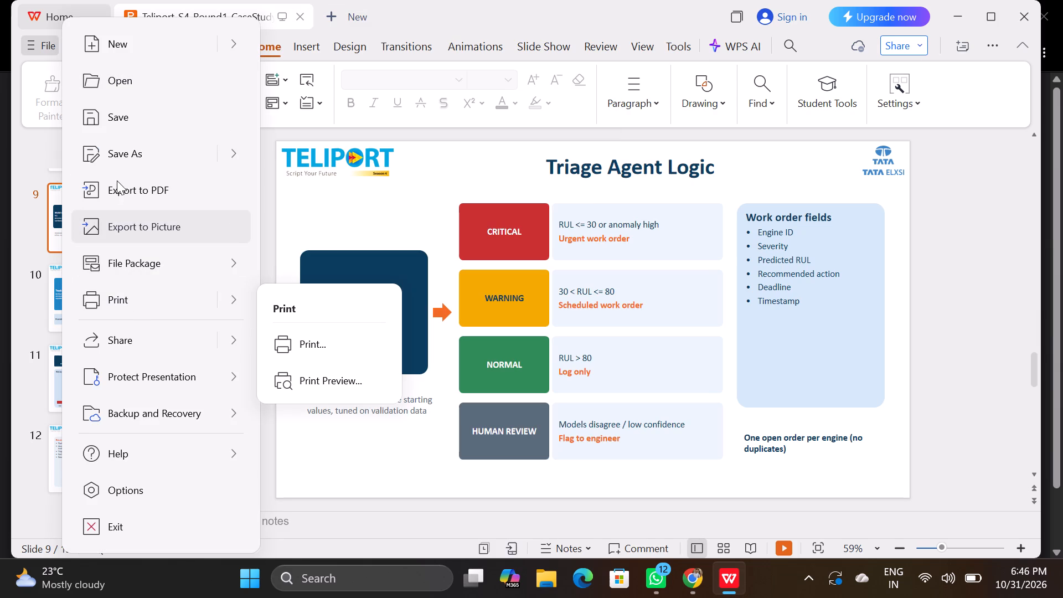
left_click(125, 199)
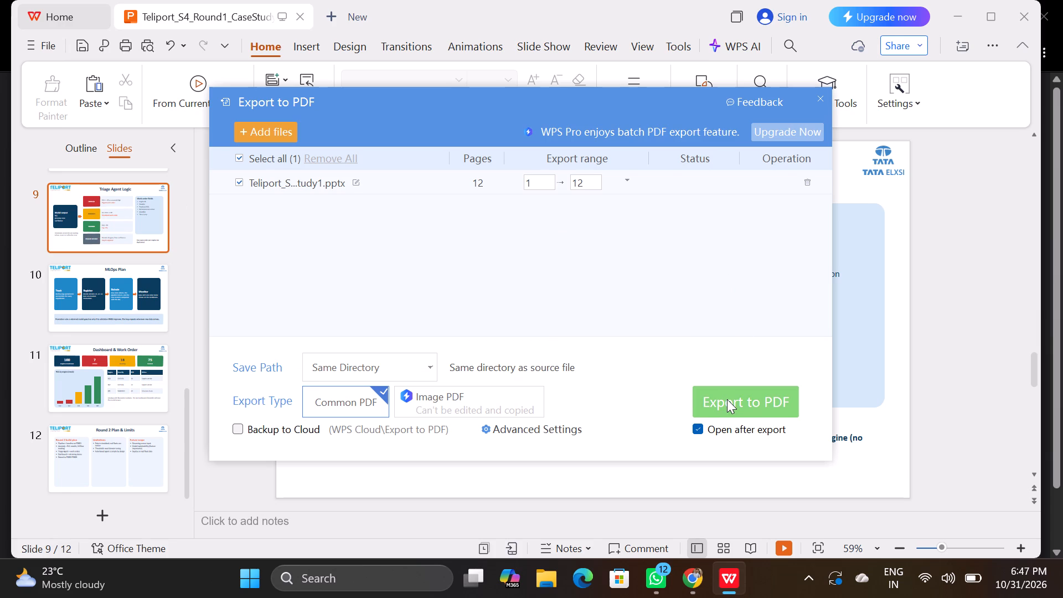
left_click(727, 399)
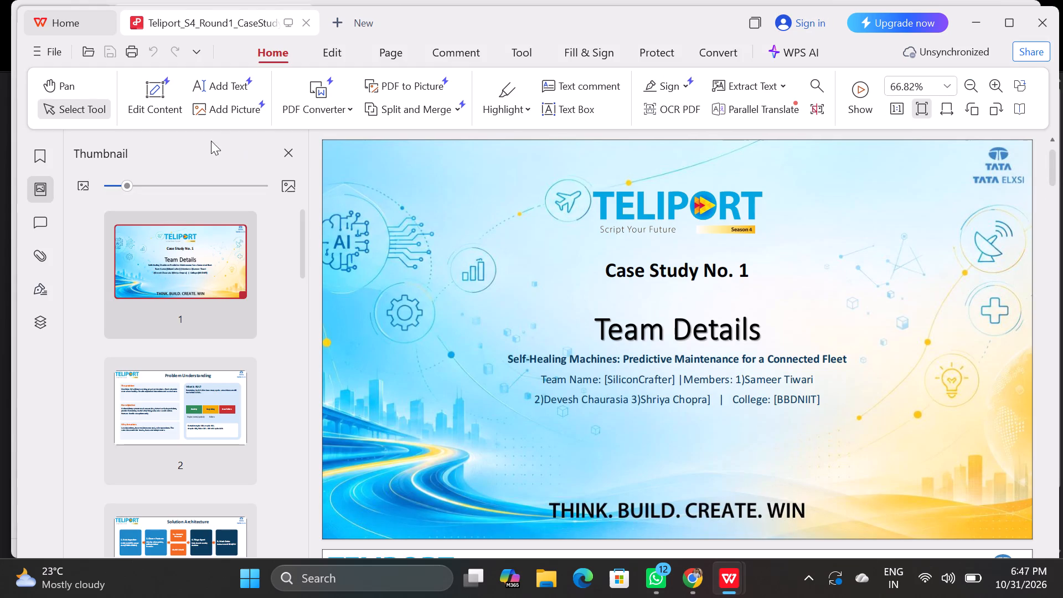
scroll(198, 350, "down", 4)
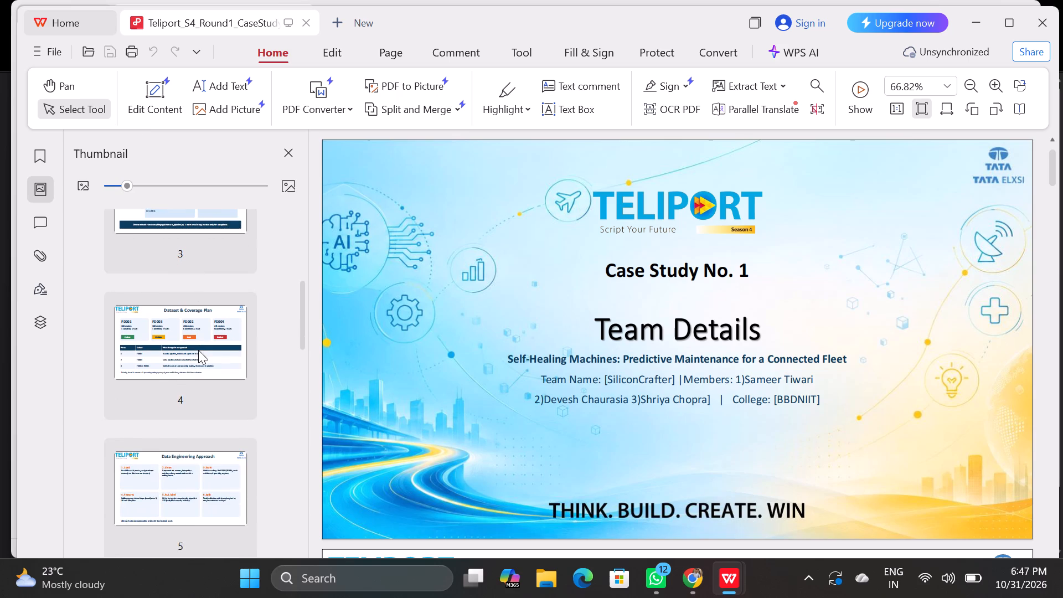
scroll(198, 350, "down", 4)
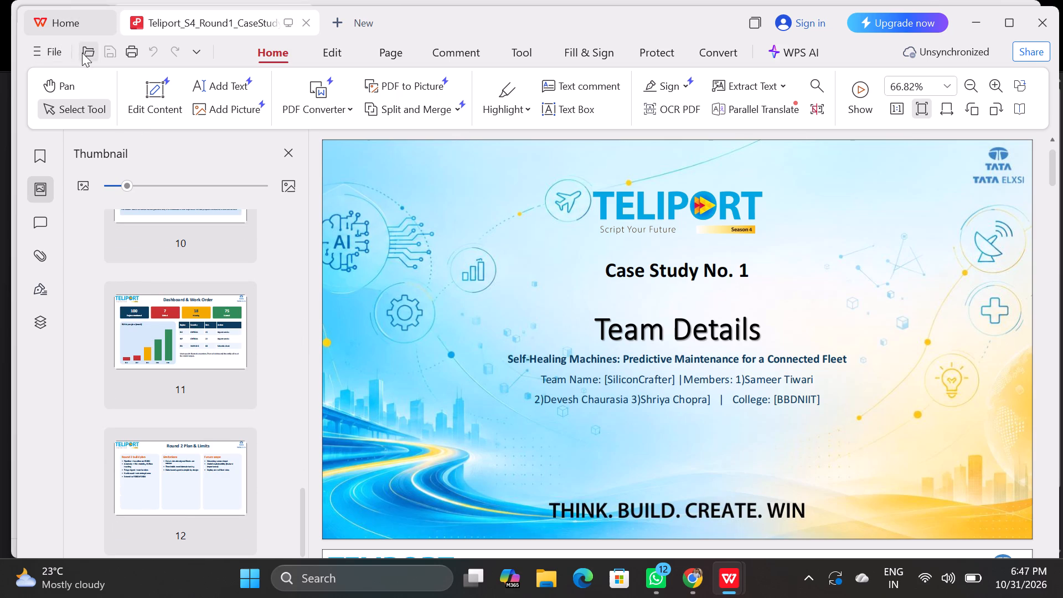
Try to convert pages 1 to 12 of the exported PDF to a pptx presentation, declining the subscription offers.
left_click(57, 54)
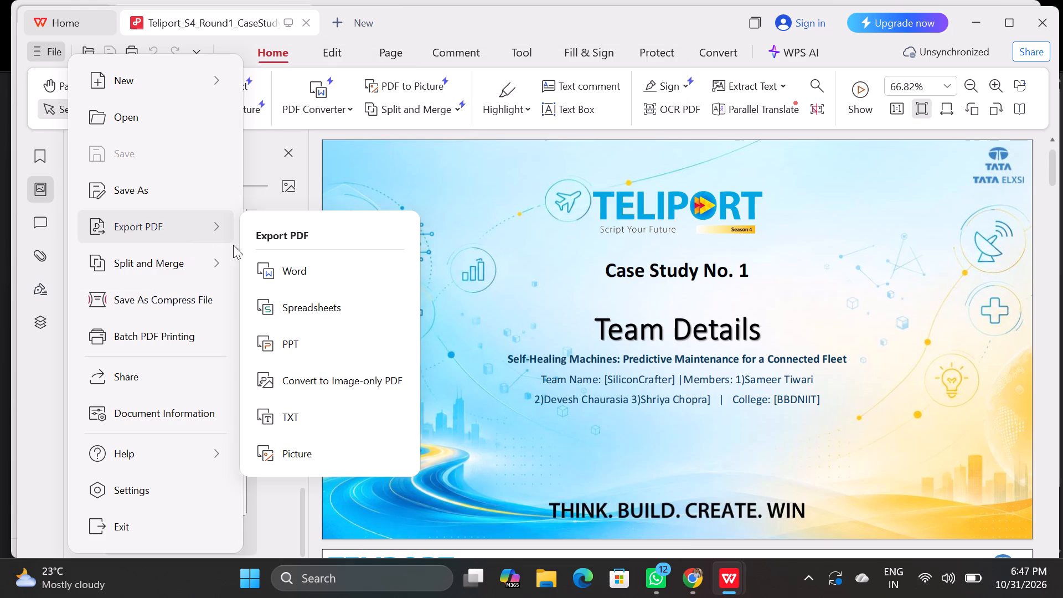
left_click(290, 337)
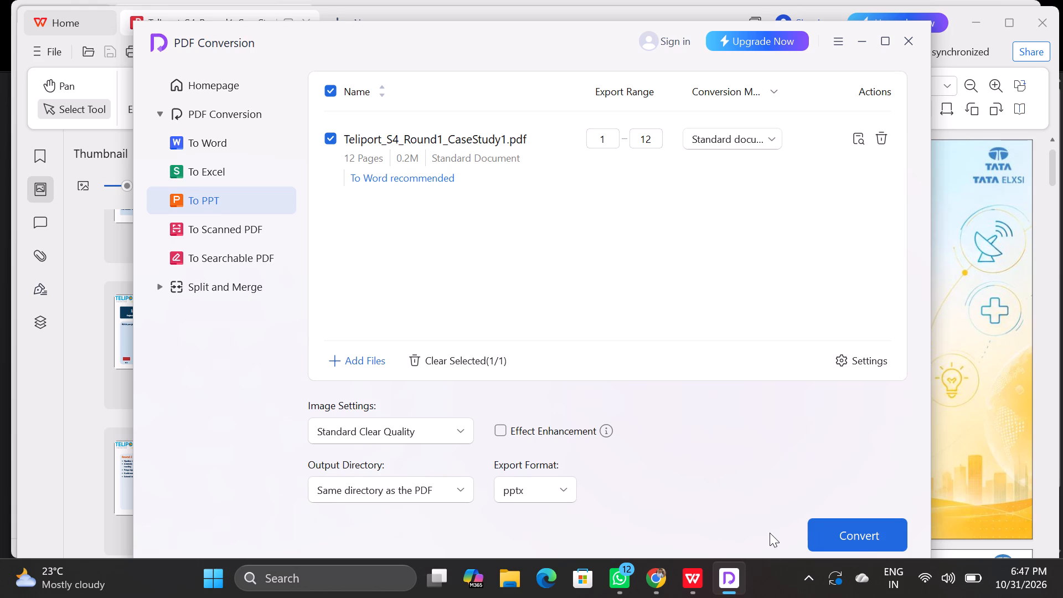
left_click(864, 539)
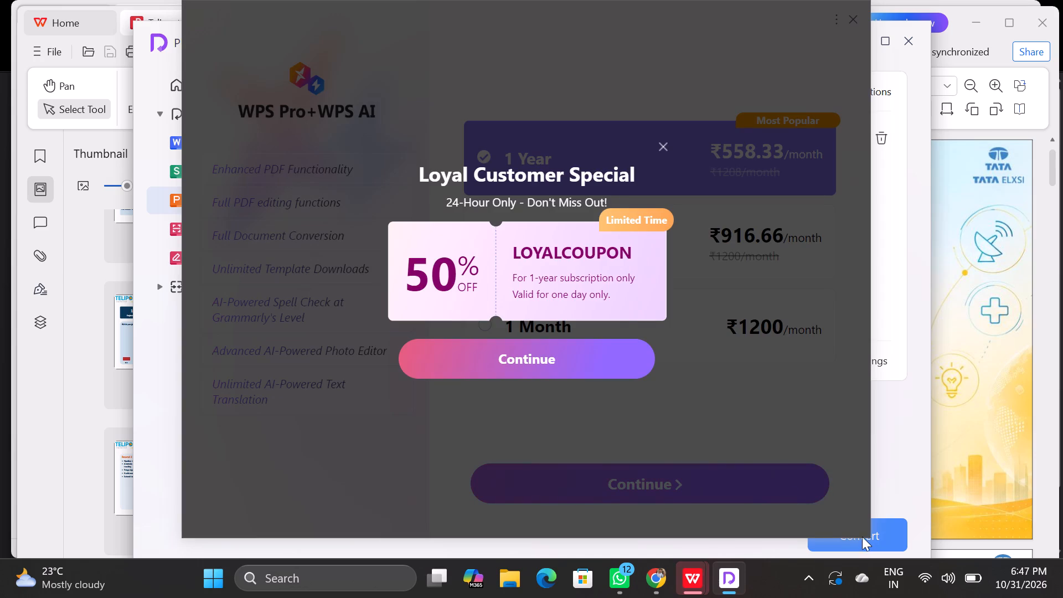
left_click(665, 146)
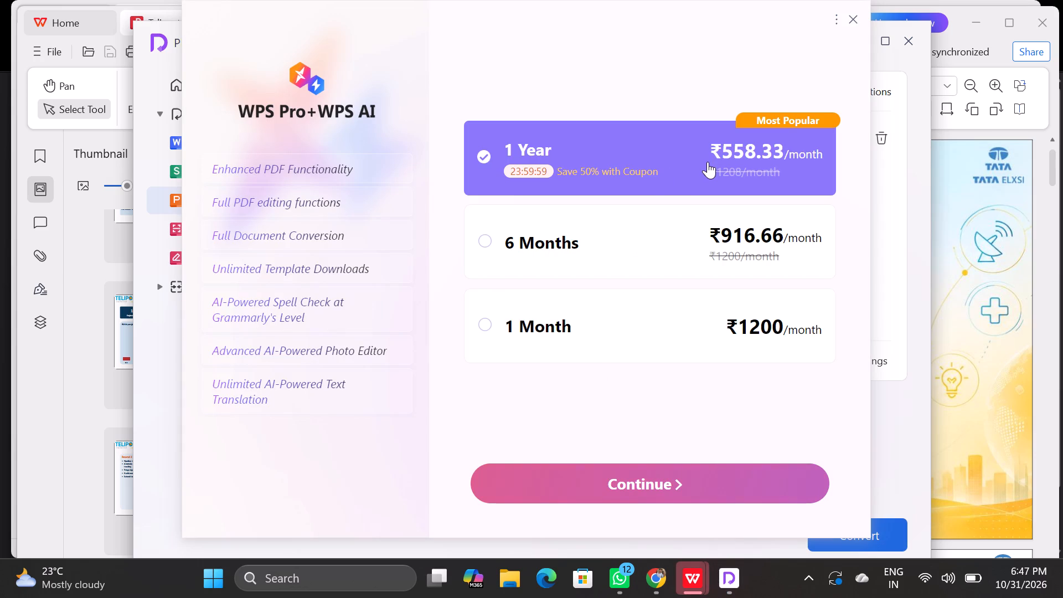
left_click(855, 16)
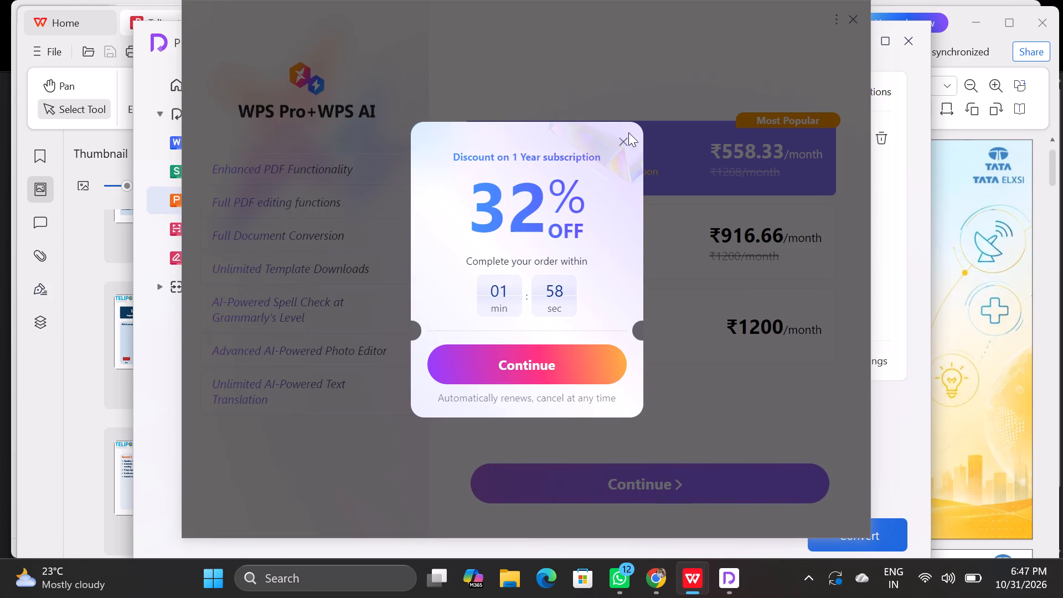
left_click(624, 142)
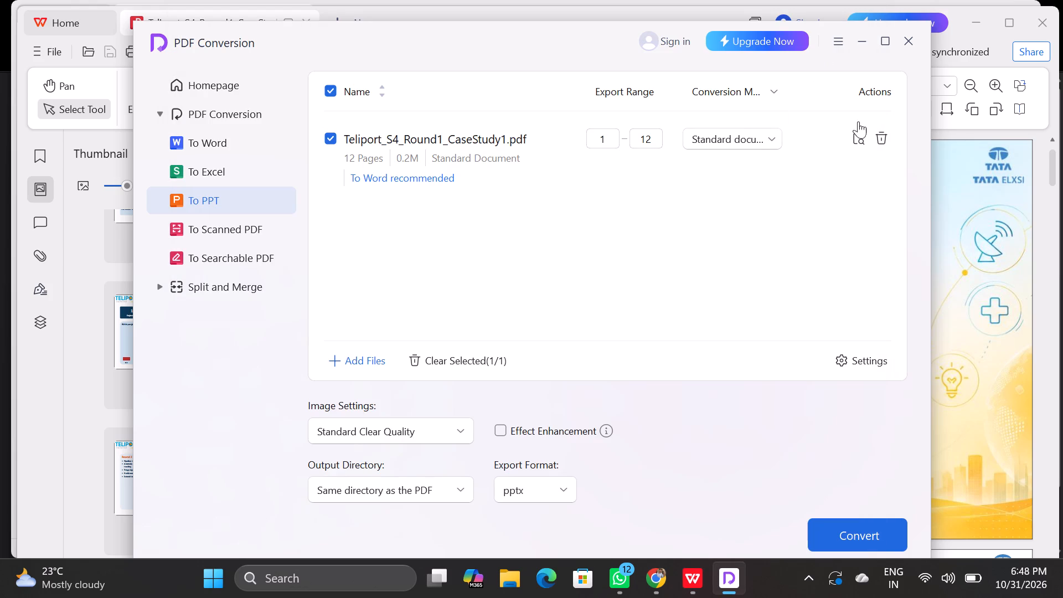
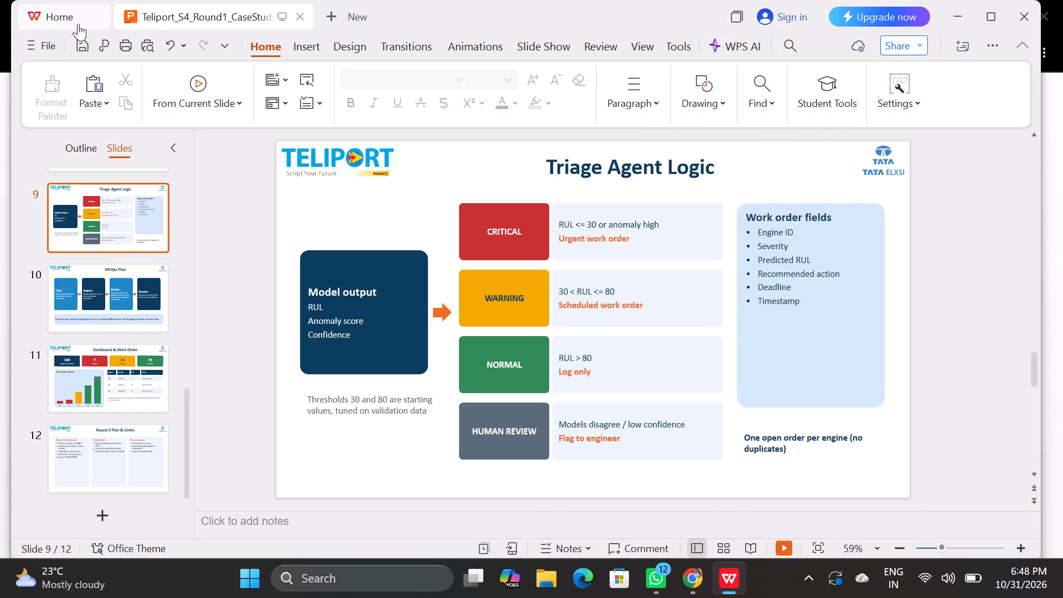
Open the Share & Collaborate options for the Teliport Season 4 Round 1 case study presentation.
left_click(46, 37)
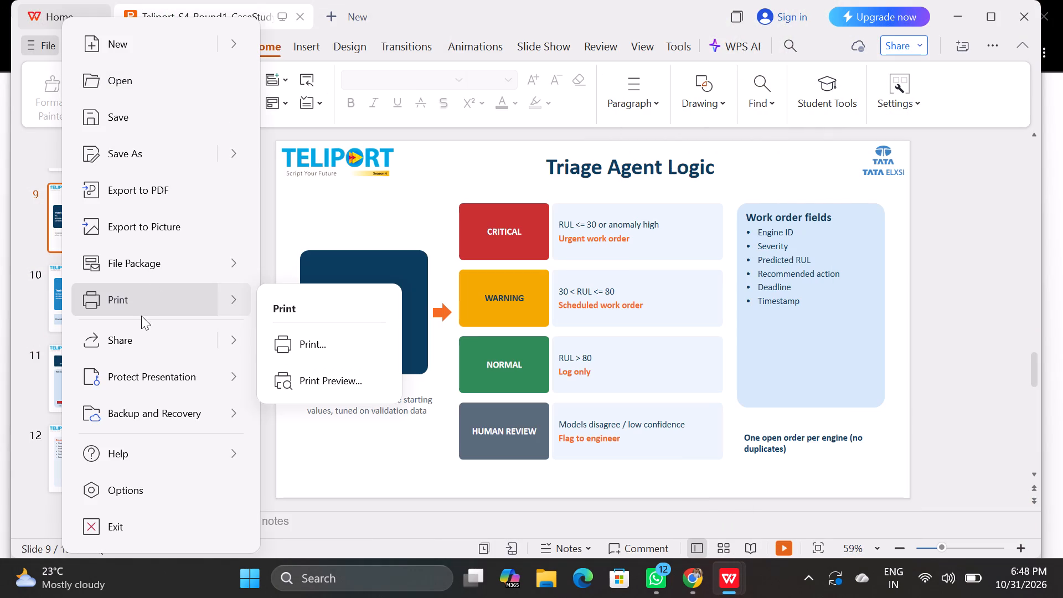
left_click(137, 330)
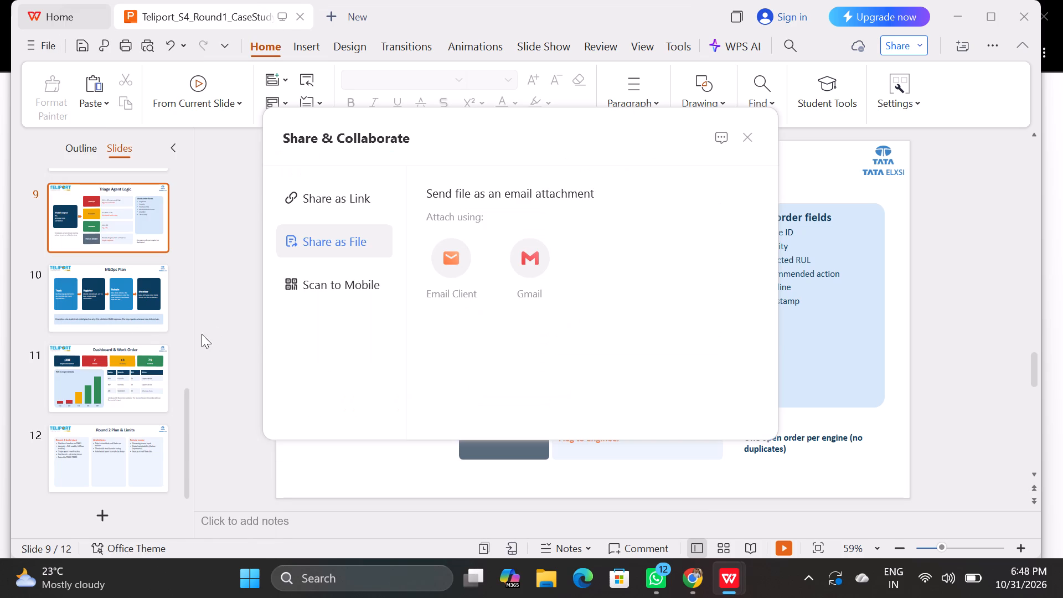
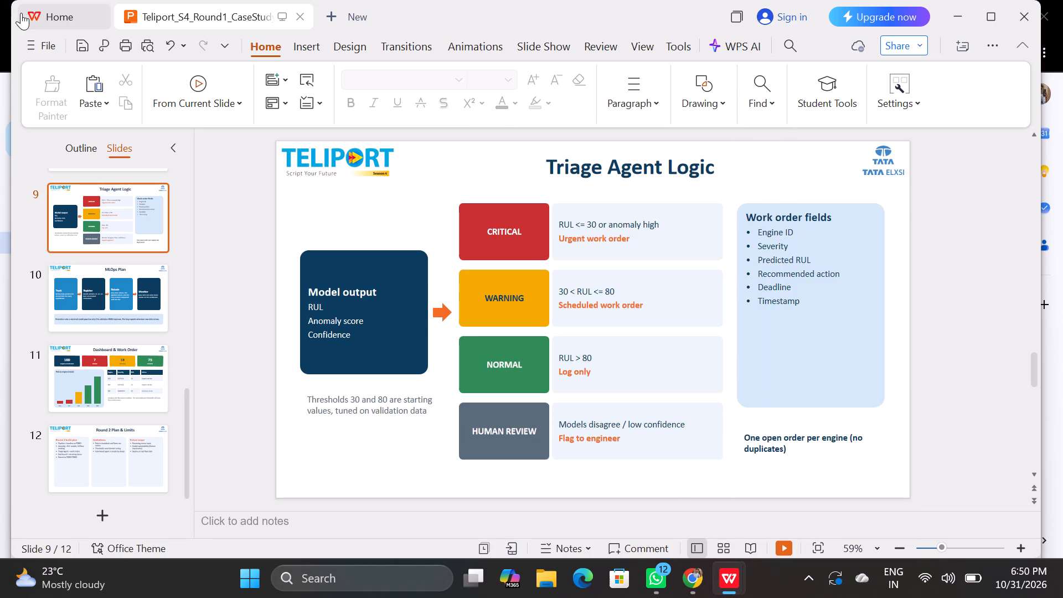
Bring up the available file actions for Teliport_S4_Round1_CaseStudy1.pptx in the list of recent presentations.
left_click(34, 37)
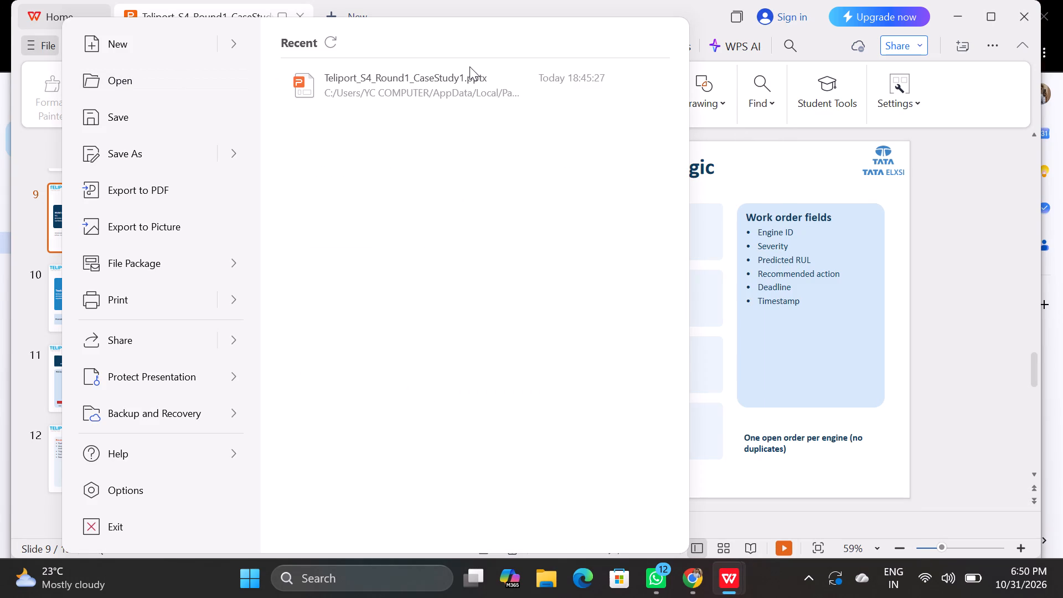
right_click(457, 104)
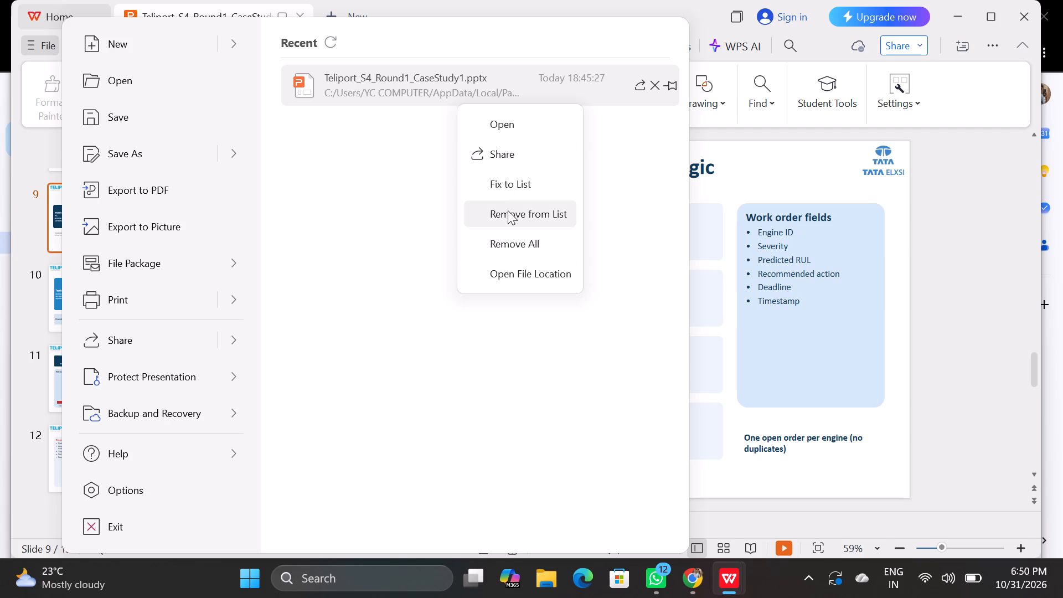
Open the sharing options for Teliport_S4_Round1_CaseStudy1.pptx from the recent files.
left_click(641, 83)
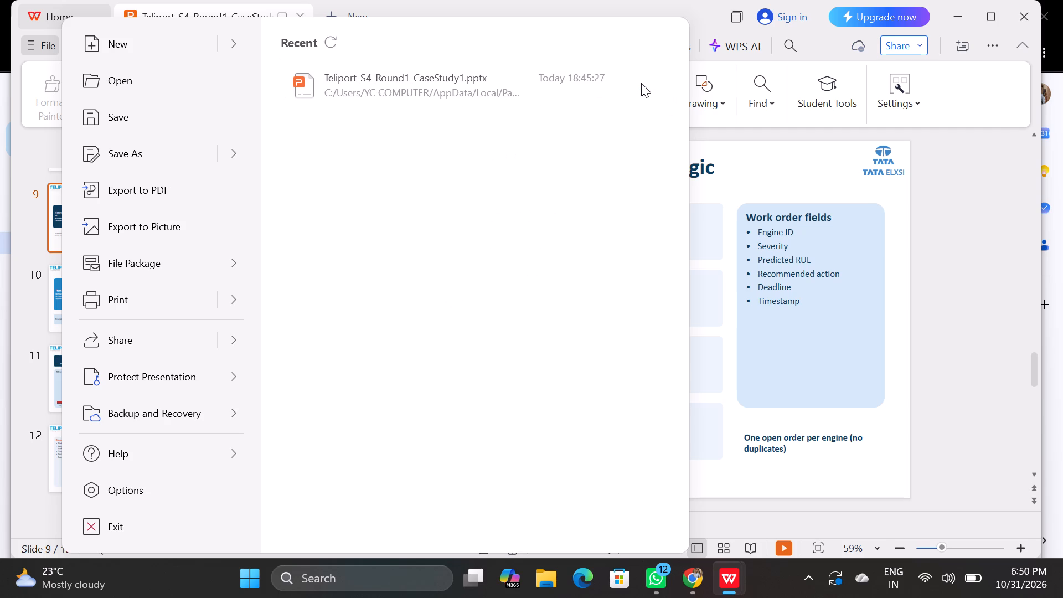
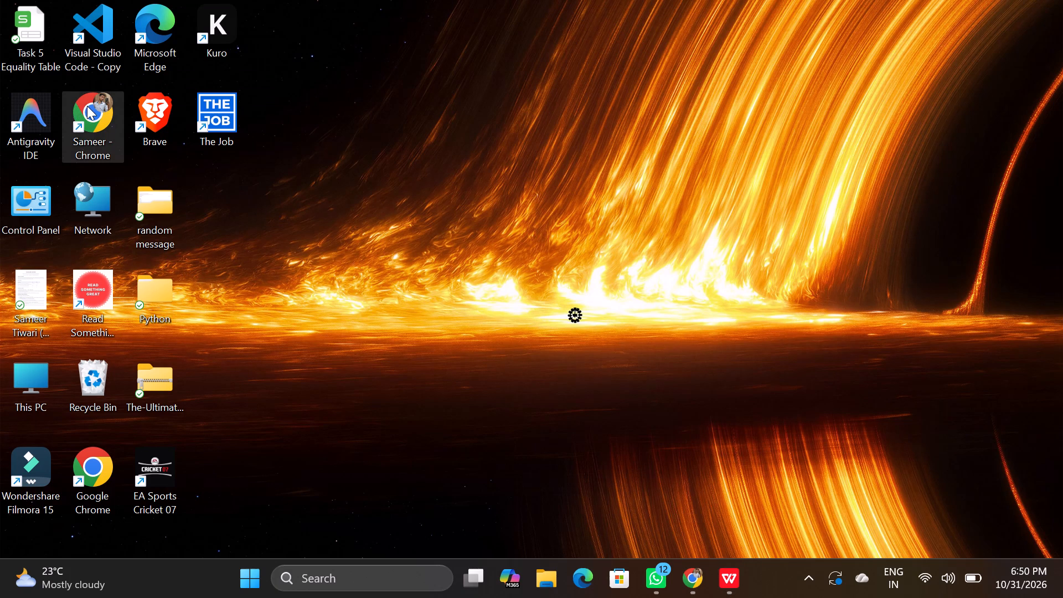
In a maximized Chrome window, search Google for "ppt microsoft online" and open PowerPoint for the web from the results.
left_click(1051, 289)
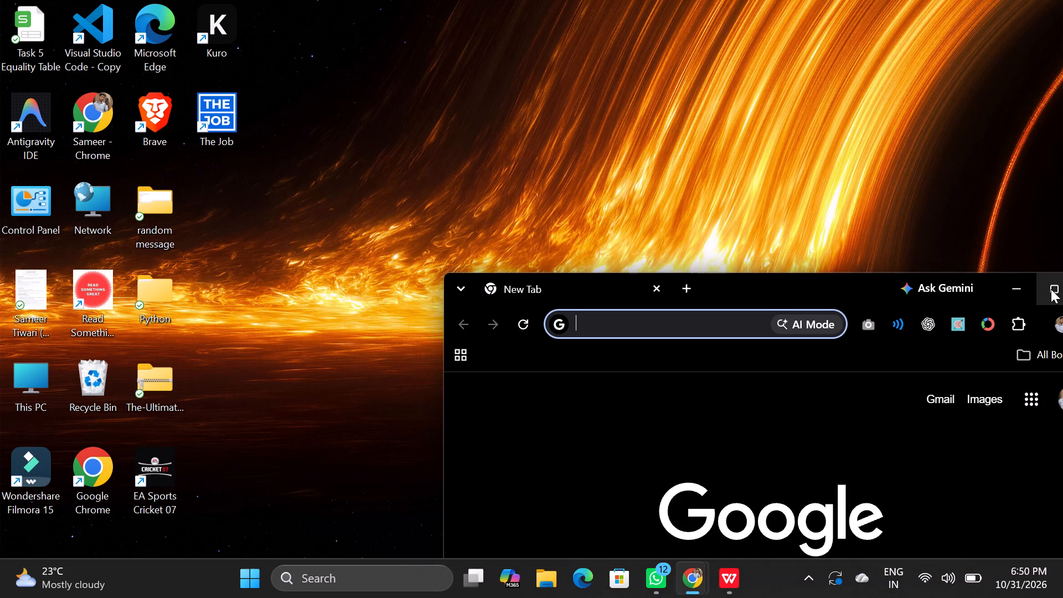
left_click(550, 44)
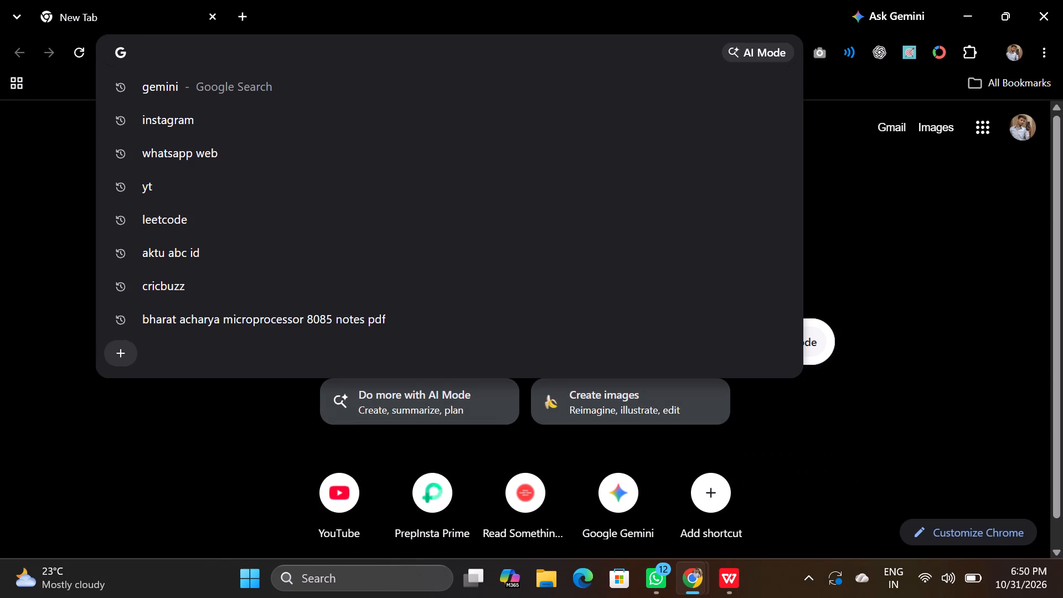
type("ppt")
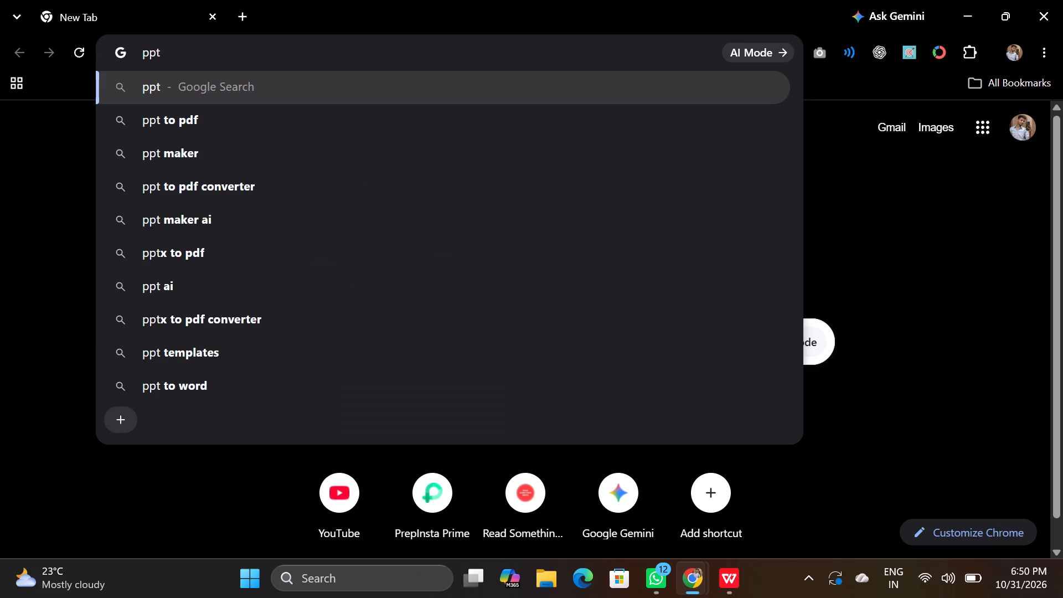
key("space")
type("micro")
key("Down")
key("Return")
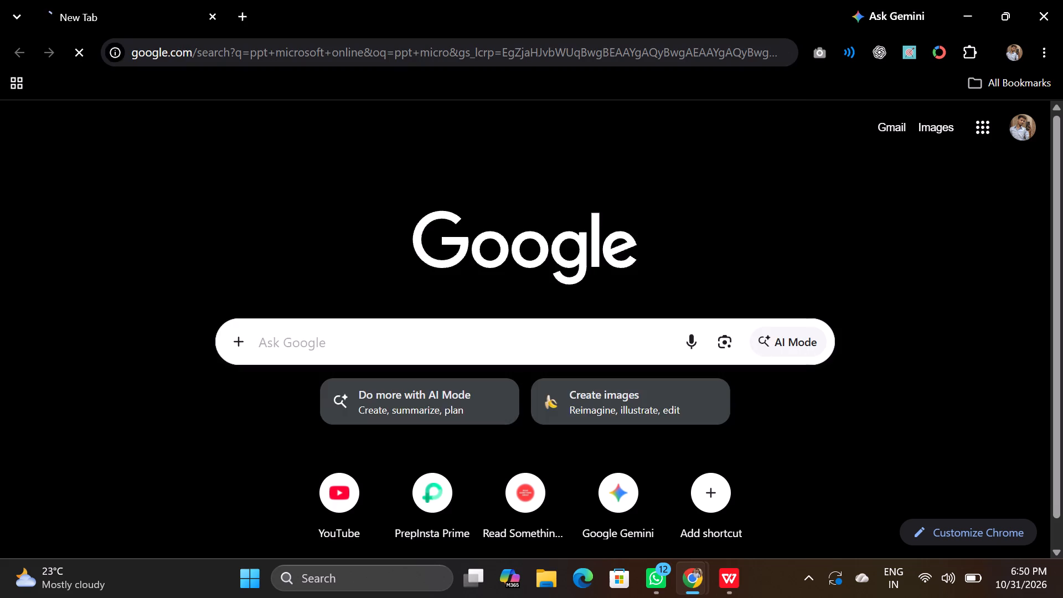
left_click(334, 240)
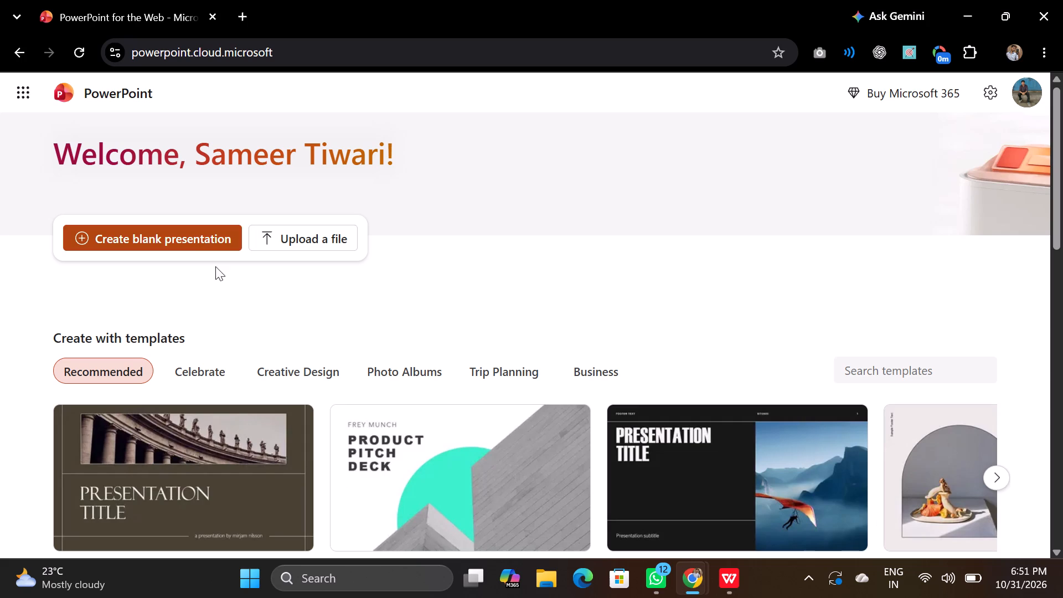
Start a file upload to PowerPoint for the web and select 8254 Programmable Interval Timer (1) in the Downloads folder.
scroll(319, 247, "down", 1)
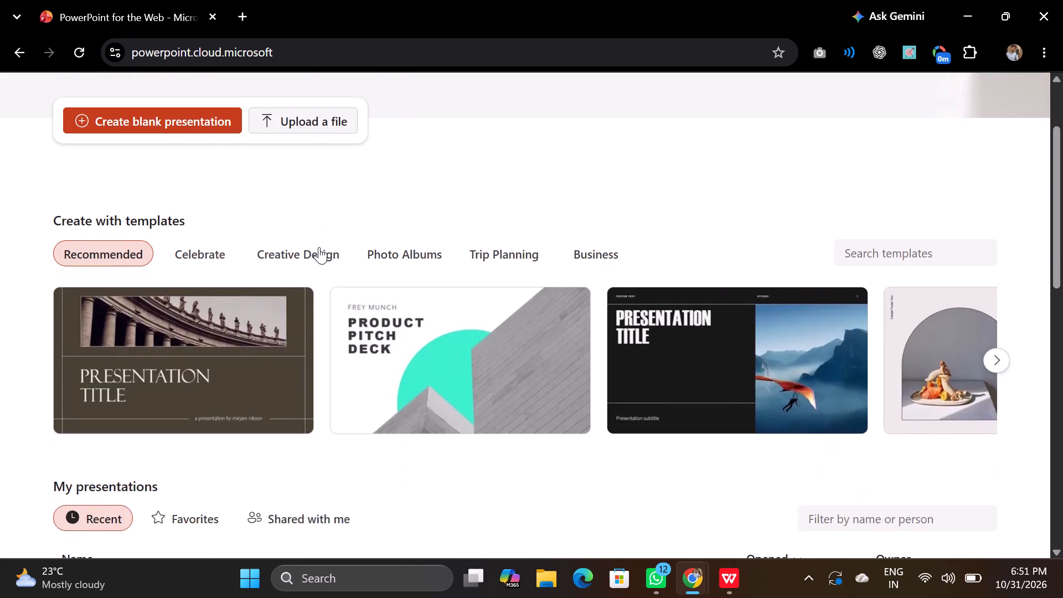
scroll(319, 247, "down", 1)
left_click(277, 246)
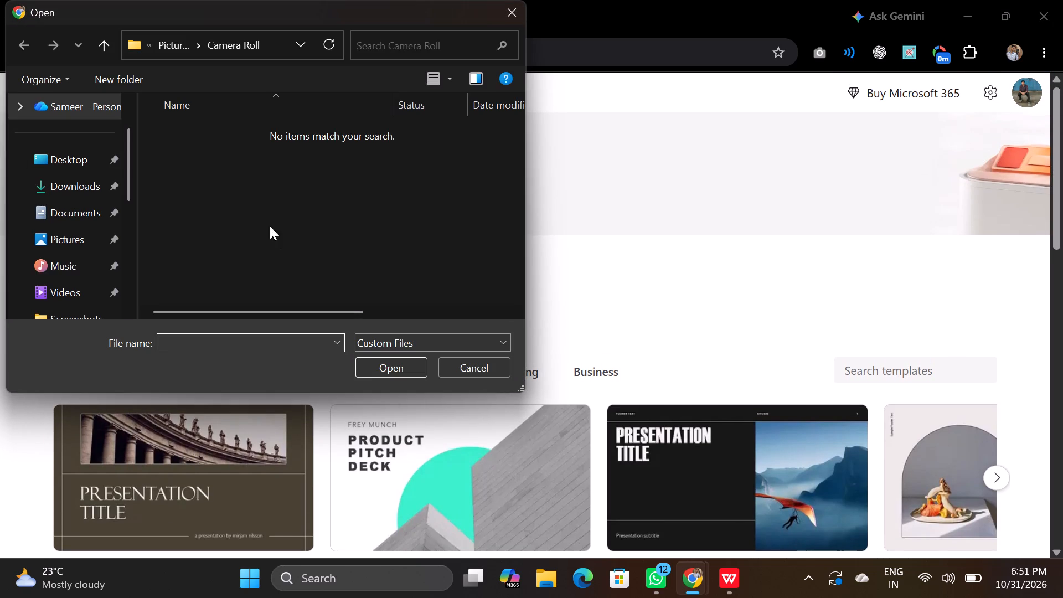
left_click(106, 185)
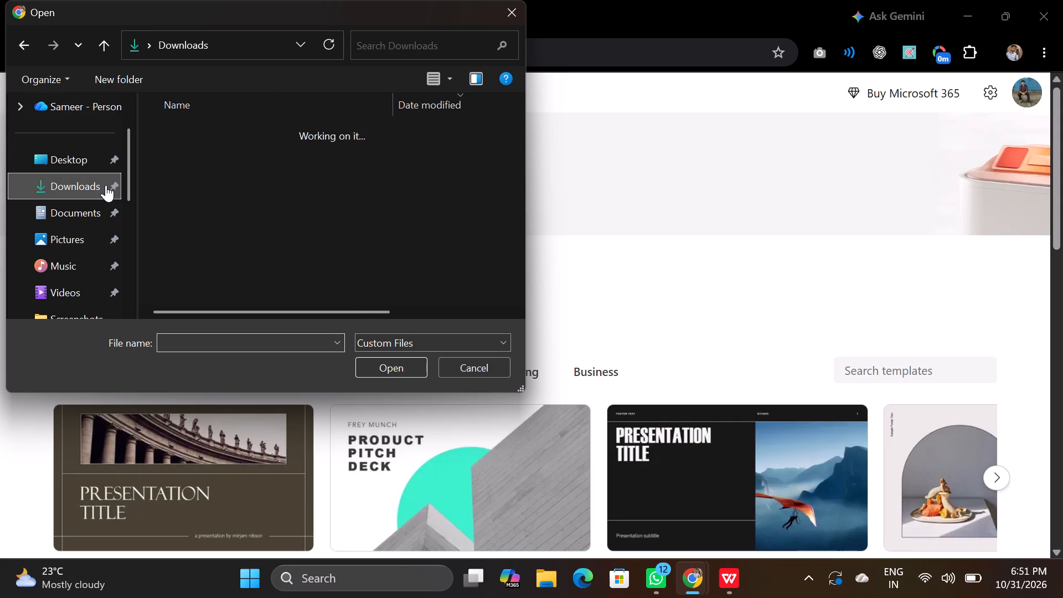
left_click_drag(260, 194, 261, 194)
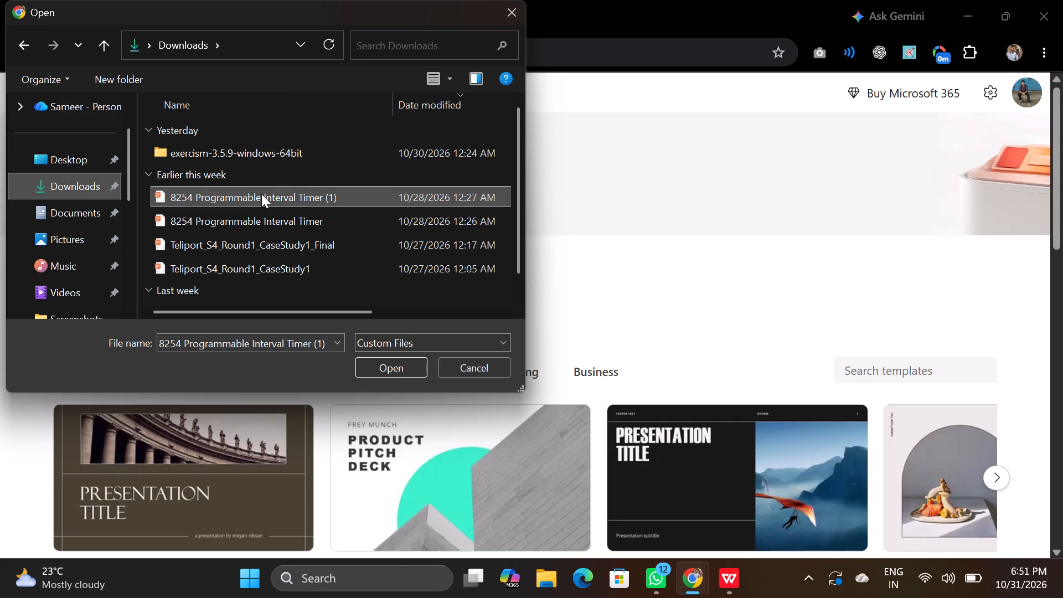
Look through the Downloads folder, briefly checking Documents, for the presentation file to upload to PowerPoint for the web.
left_click_drag(261, 194, 280, 204)
scroll(280, 204, "down", 3)
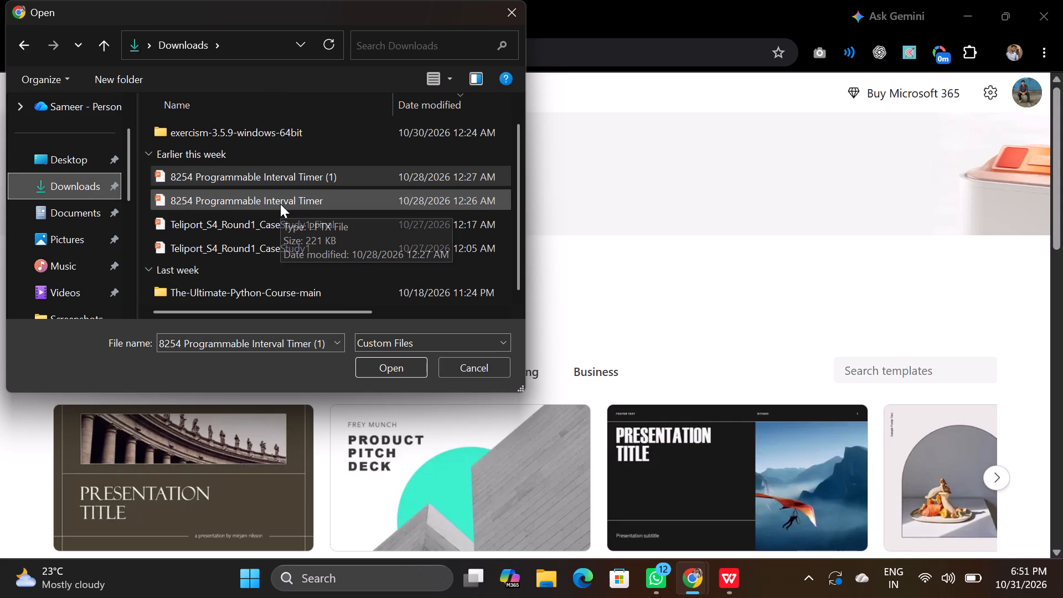
scroll(280, 204, "down", 1)
scroll(242, 271, "down", 1)
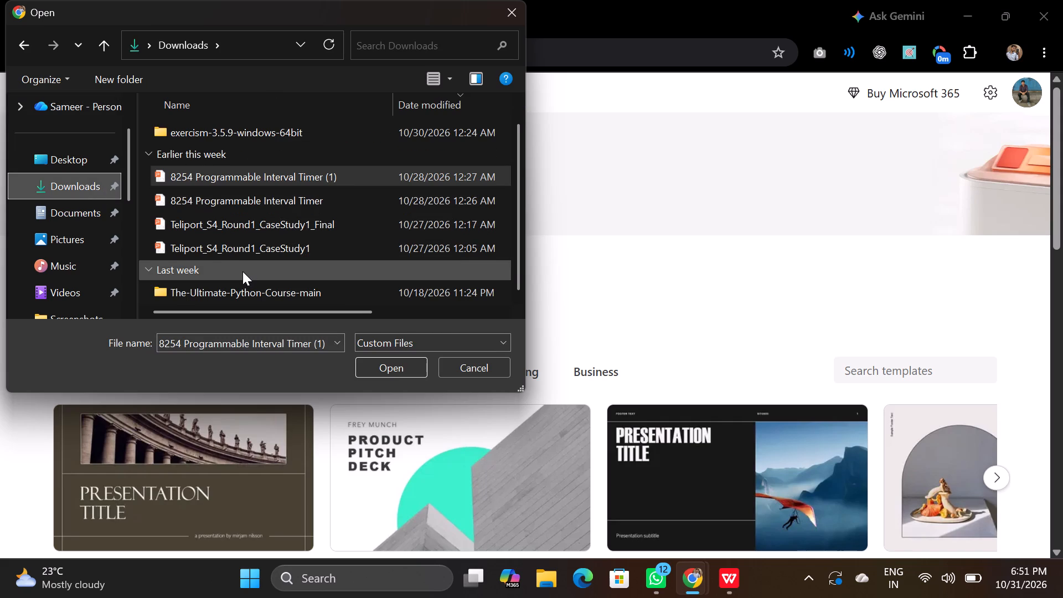
scroll(242, 271, "down", 5)
key("Down")
key("Down")
key("Down")
key("Down")
key("Down")
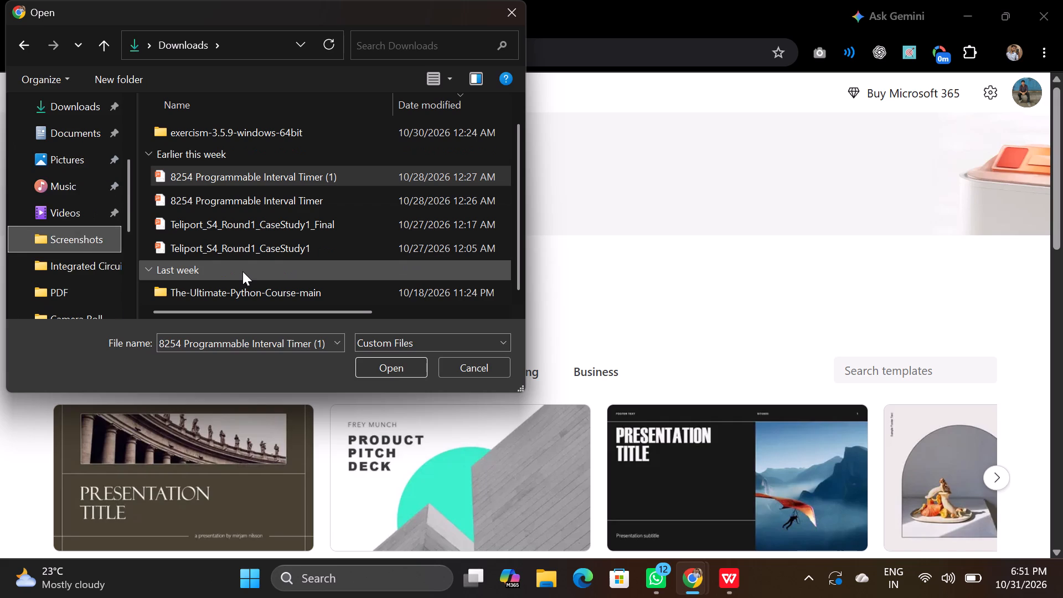
key("Up")
key("Up")
key("Up")
key("Up")
key("Up")
key("Up")
key("Down")
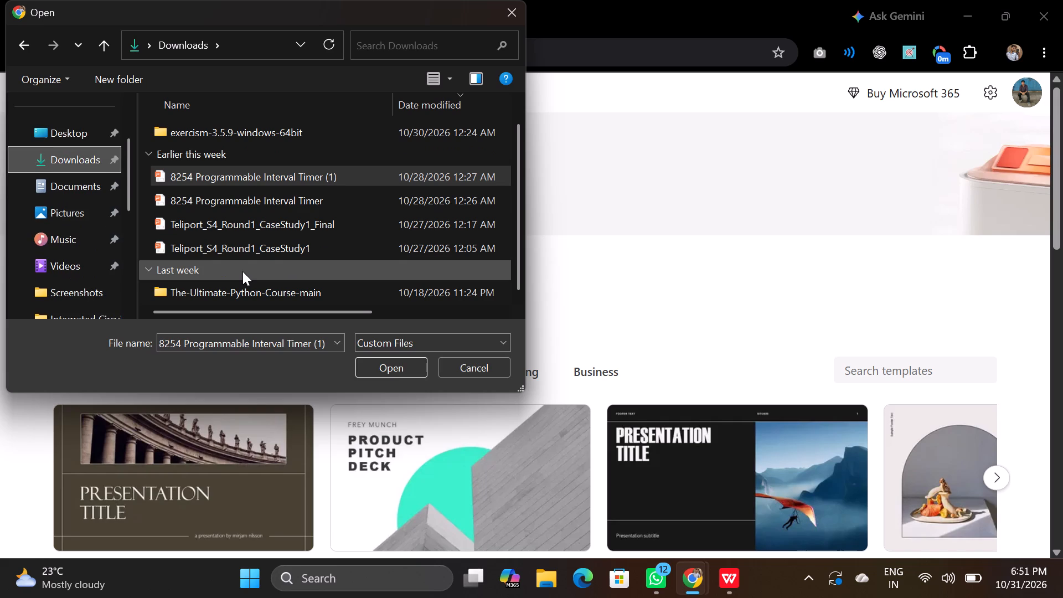
key("Down")
key("Return")
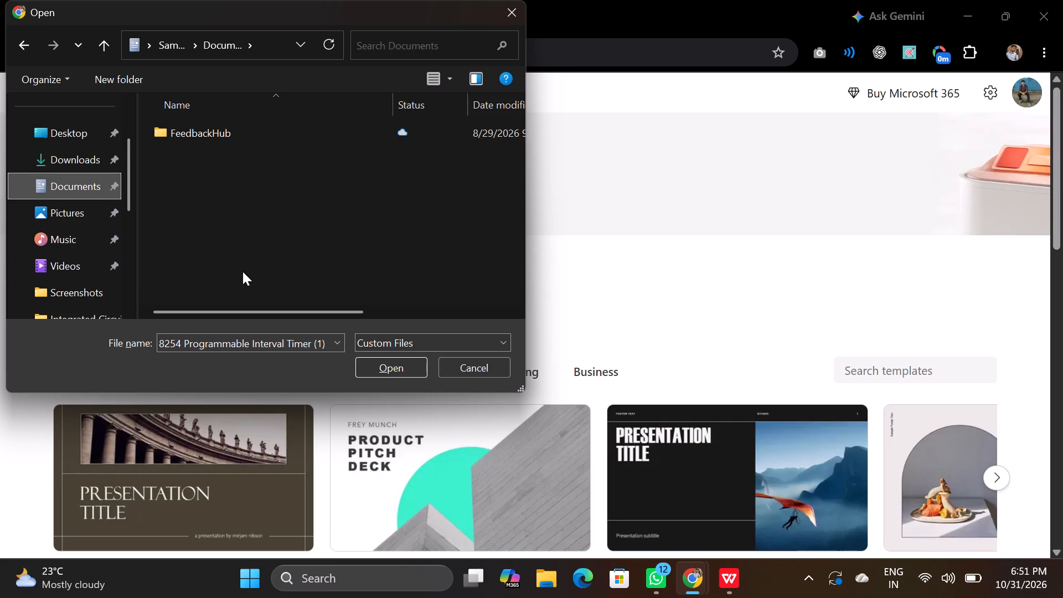
left_click(75, 167)
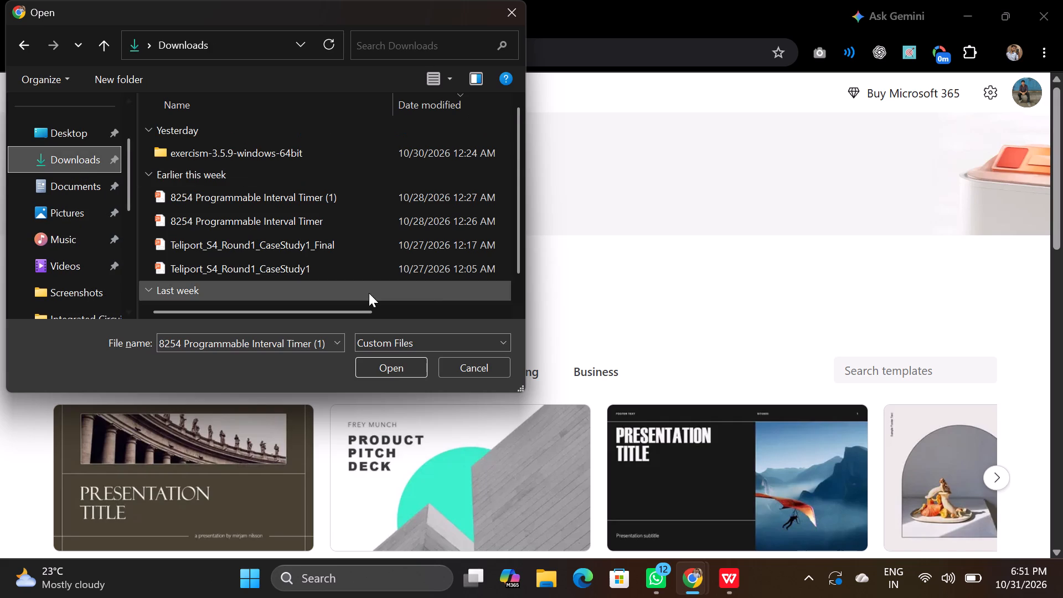
scroll(373, 280, "down", 1)
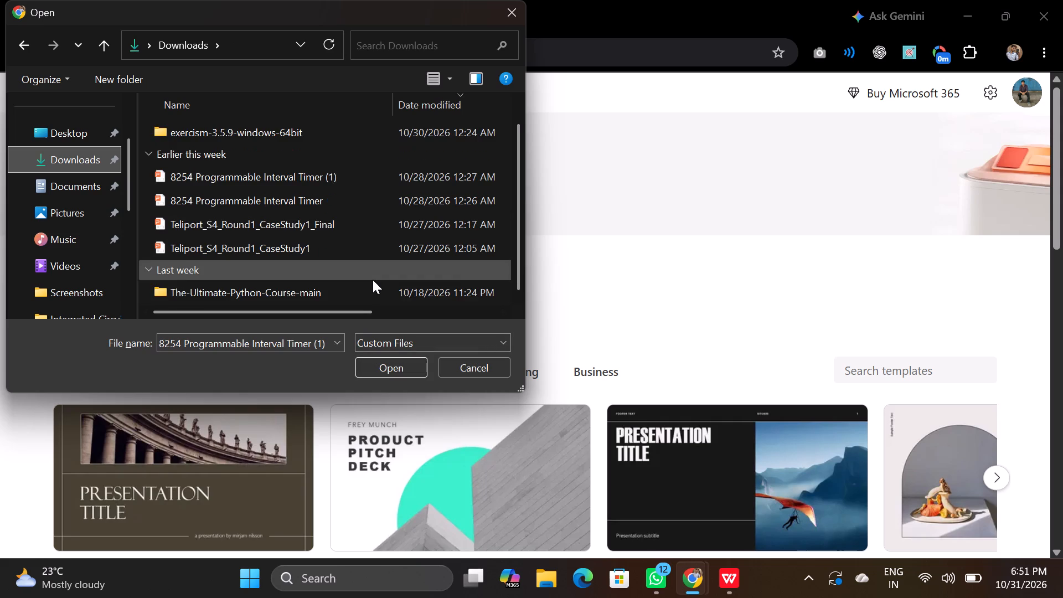
scroll(373, 280, "down", 1)
scroll(373, 280, "up", 1)
scroll(373, 280, "down", 3)
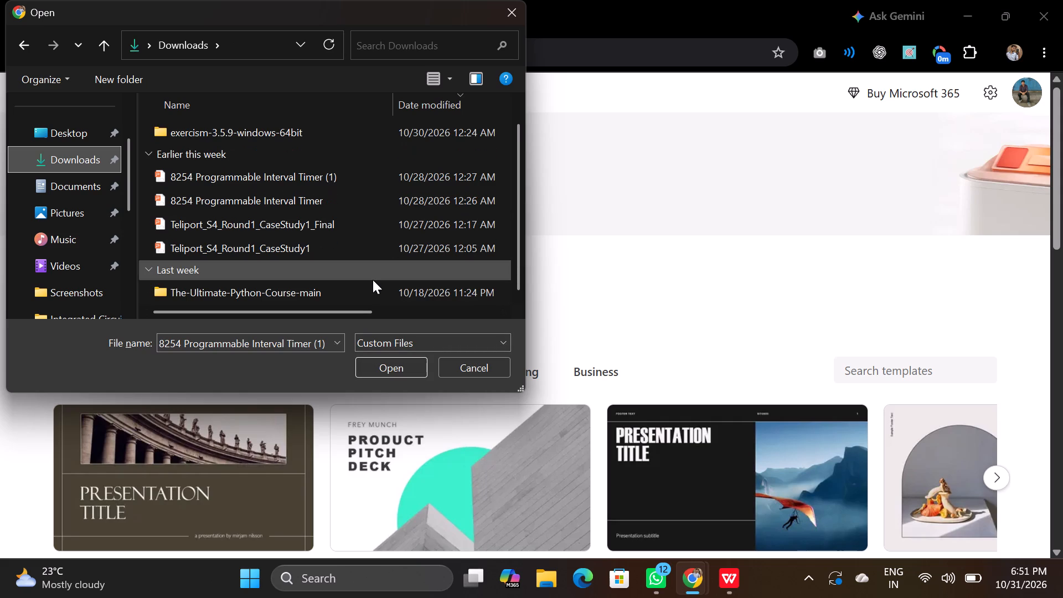
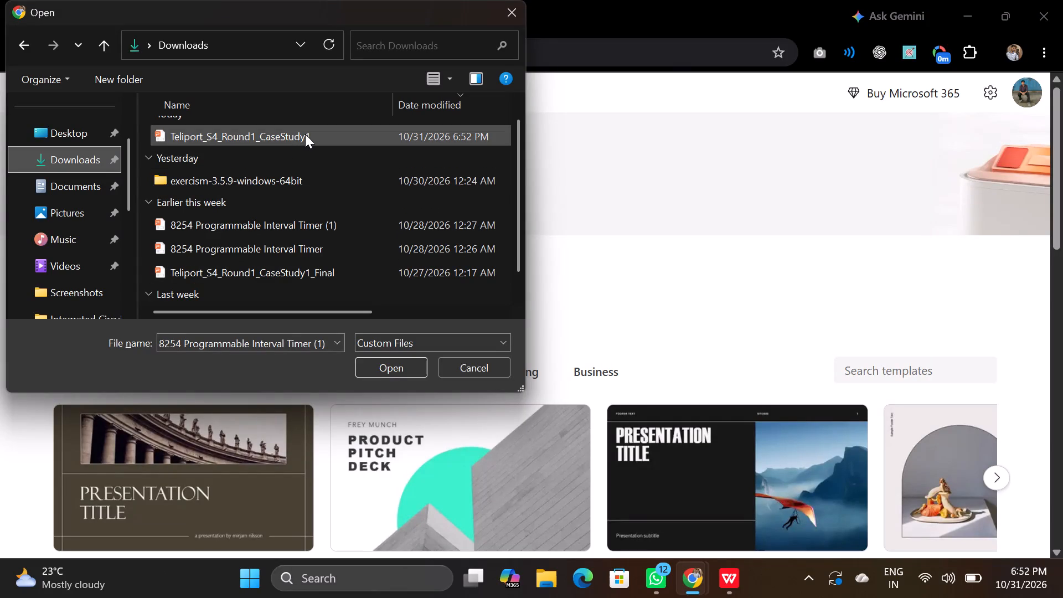
Choose Teliport_S4_Round1_CaseStudy1 from the Downloads folder instead and upload it to PowerPoint for the web.
left_click(305, 134)
left_click(408, 364)
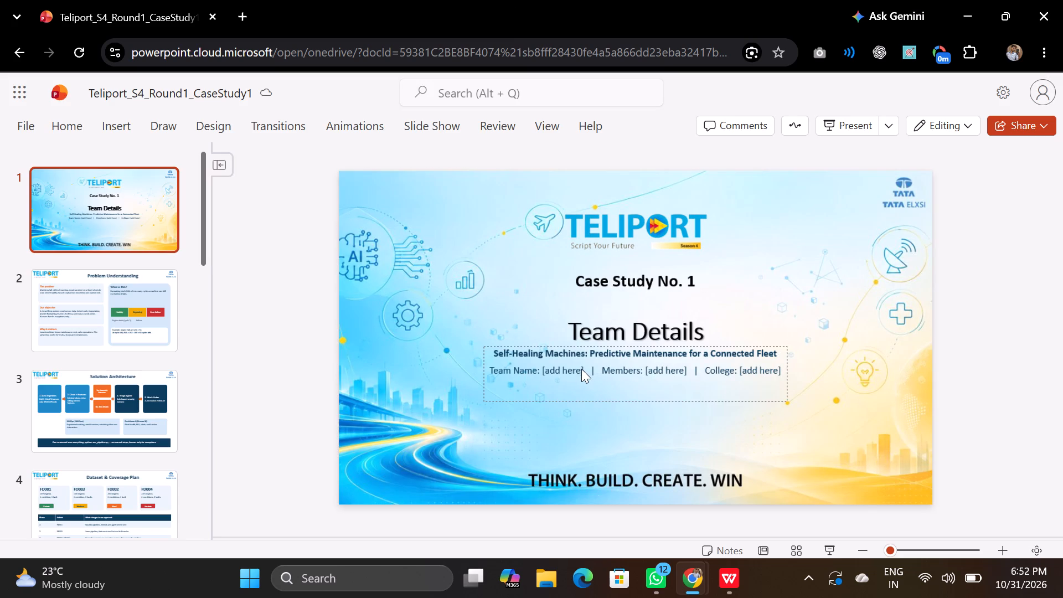
Replace the bracketed Team Name placeholder text on the title slide with SiliconCrafter, keeping the square brackets.
left_click(579, 368)
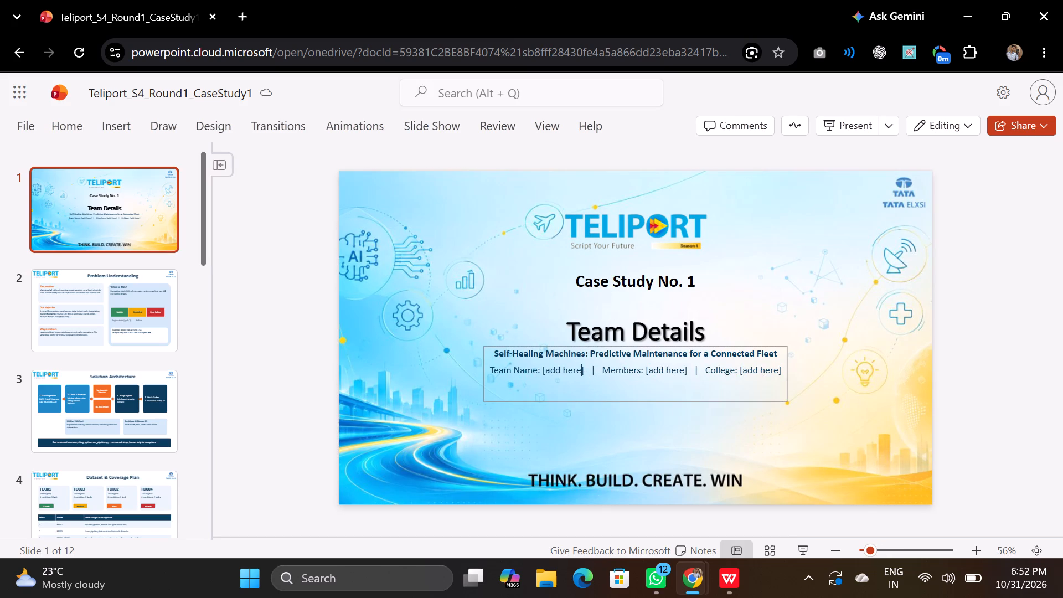
key("BackSpace")
key("BackSpace")
key("BackSpace")
key("BackSpace")
key("BackSpace")
key("BackSpace")
key("BackSpace")
key("BackSpace")
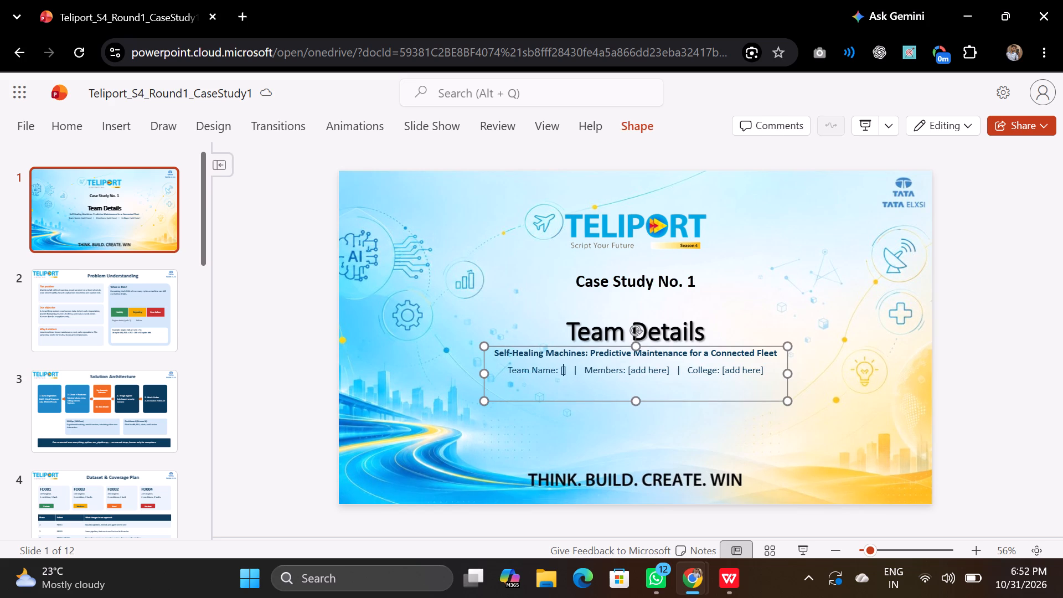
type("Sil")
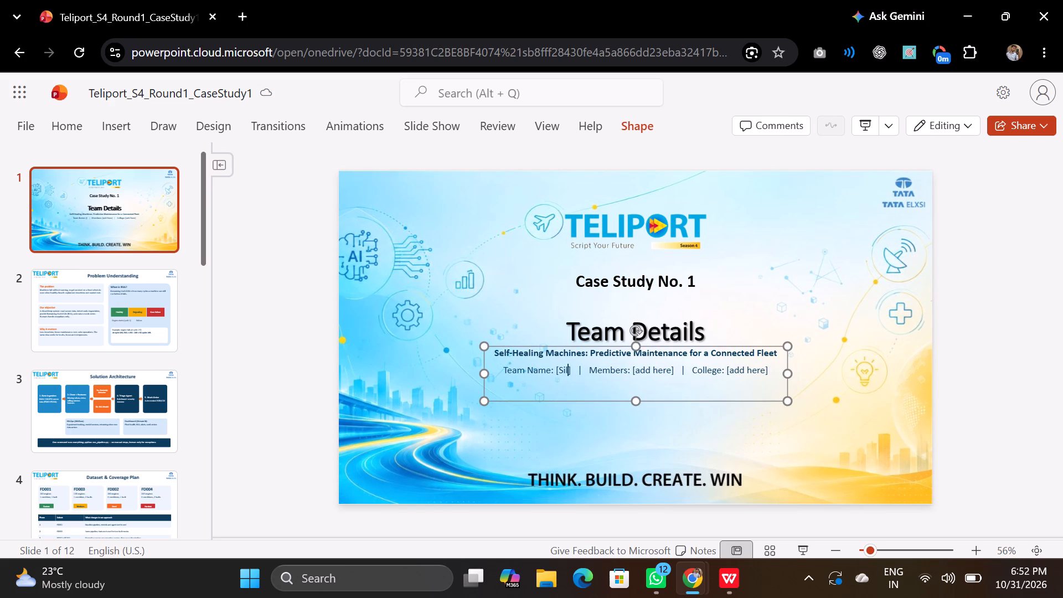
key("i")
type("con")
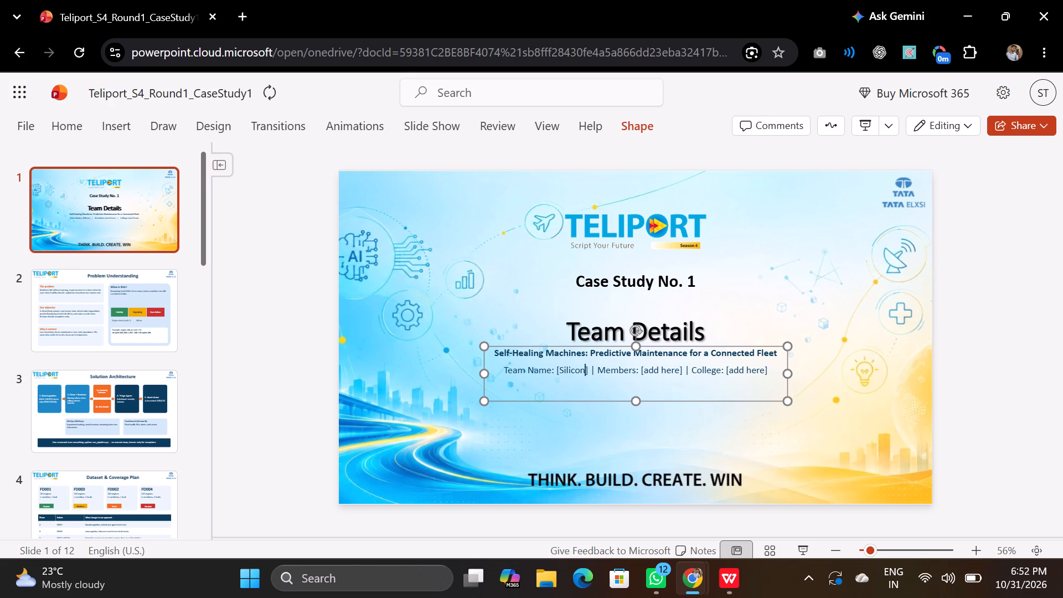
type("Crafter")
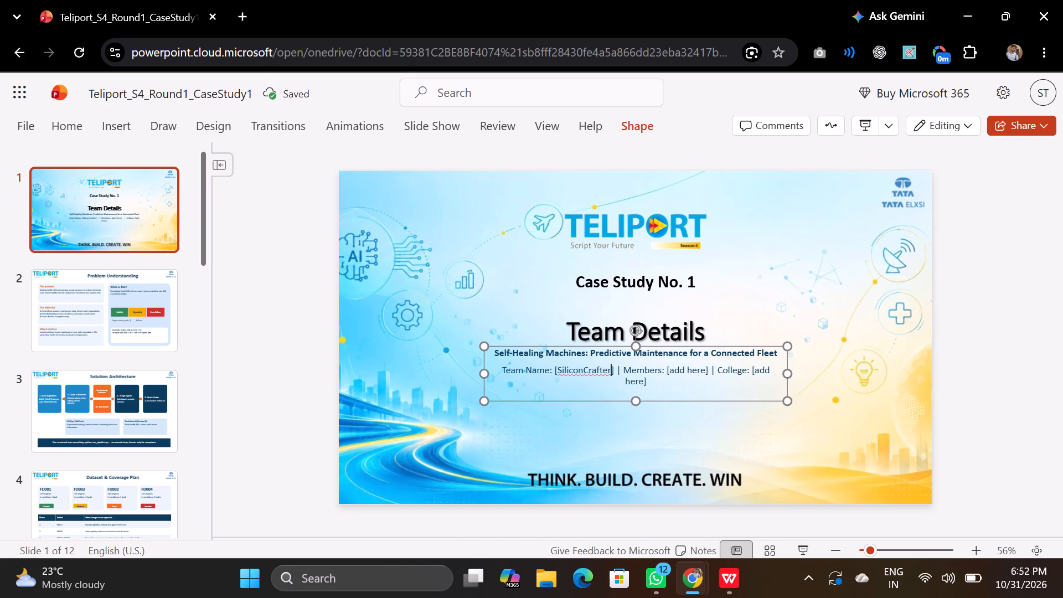
Replace the Members placeholder, including its brackets, with the first team member's full name numbered 1).
left_click_drag(708, 368, 670, 366)
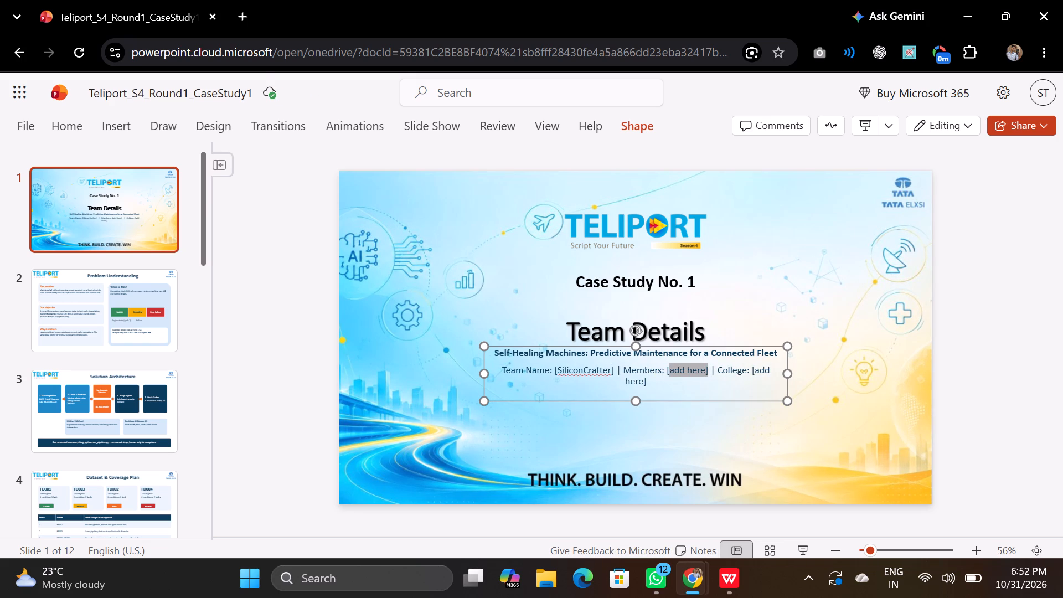
left_click_drag(670, 366, 664, 368)
key("BackSpace")
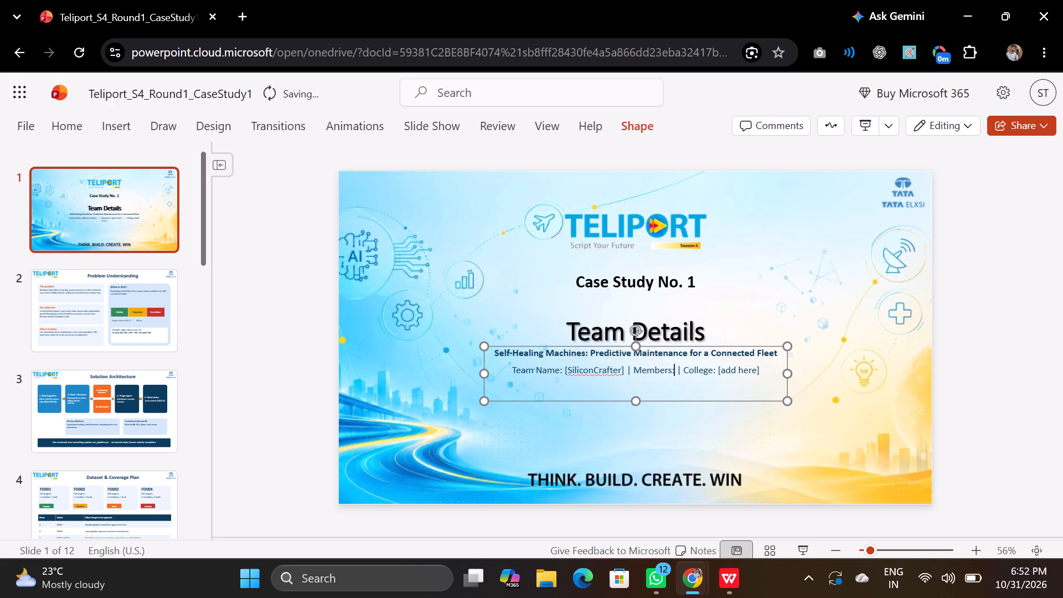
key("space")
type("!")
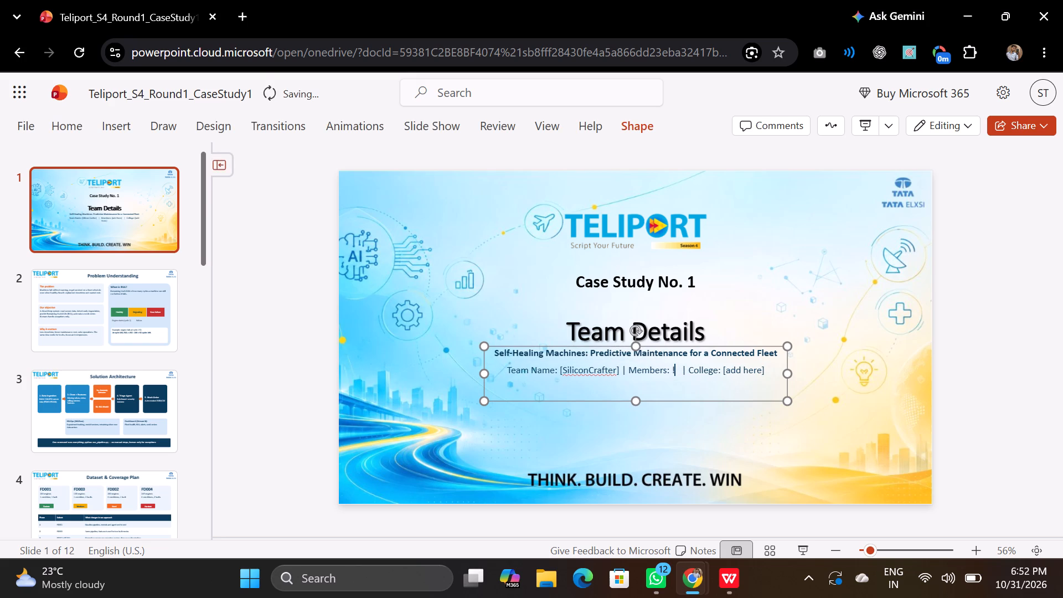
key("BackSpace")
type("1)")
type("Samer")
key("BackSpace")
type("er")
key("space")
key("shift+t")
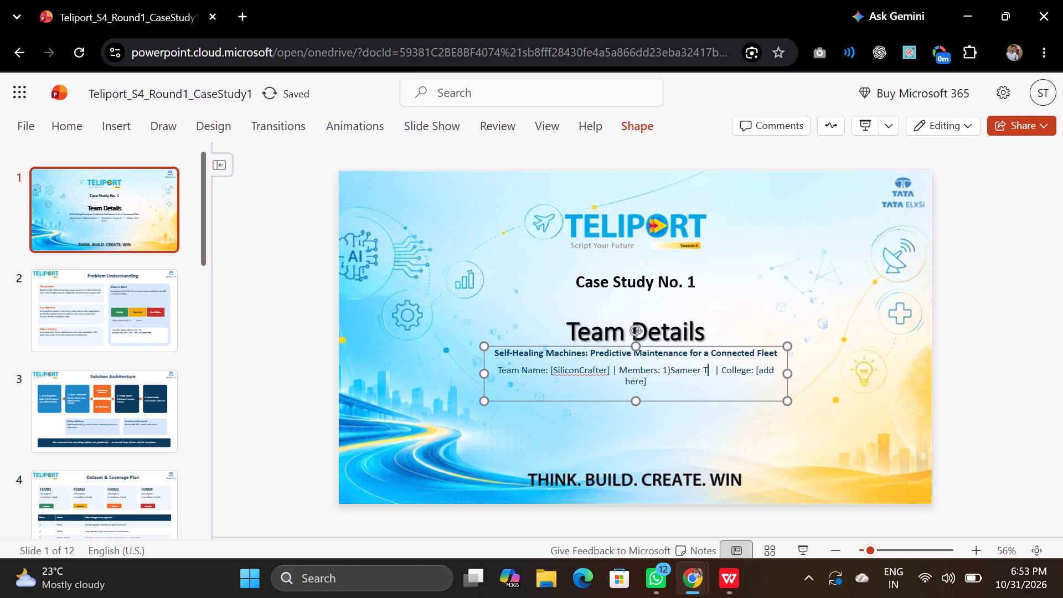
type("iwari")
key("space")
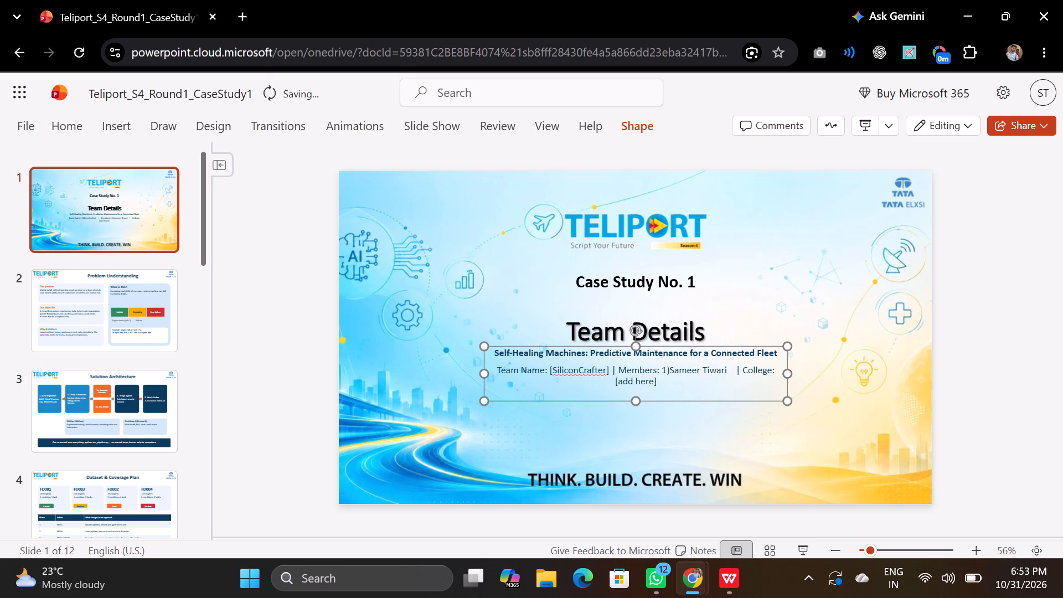
Add the second team member's full name, numbered 2), after the first in the Members entry.
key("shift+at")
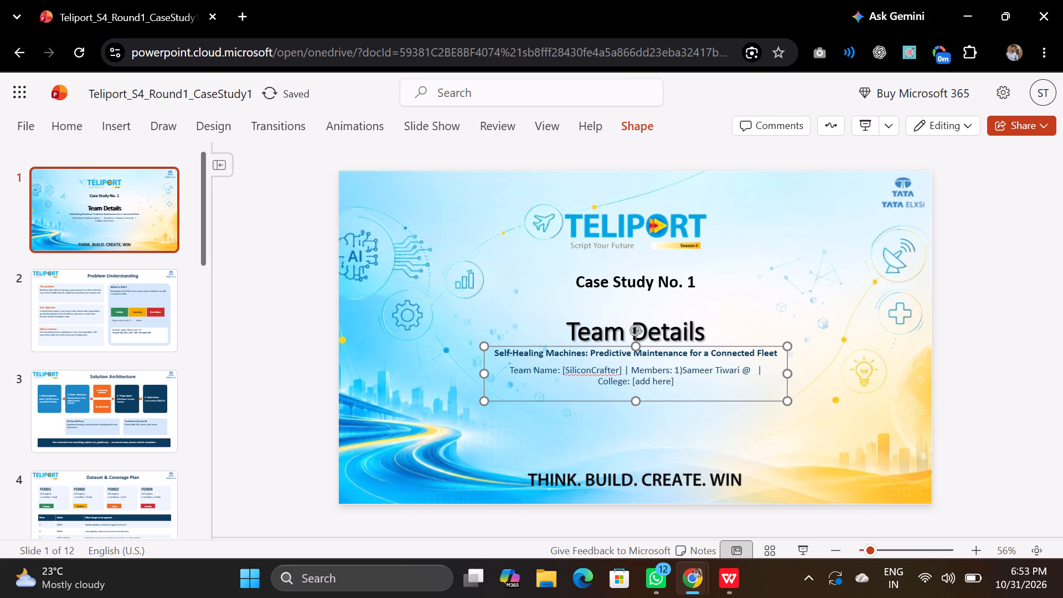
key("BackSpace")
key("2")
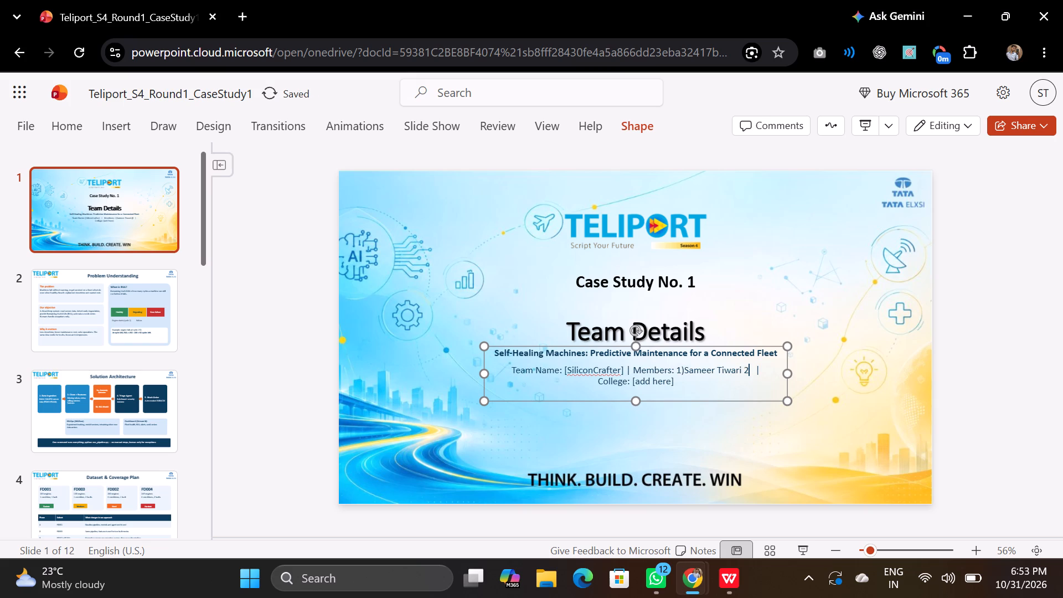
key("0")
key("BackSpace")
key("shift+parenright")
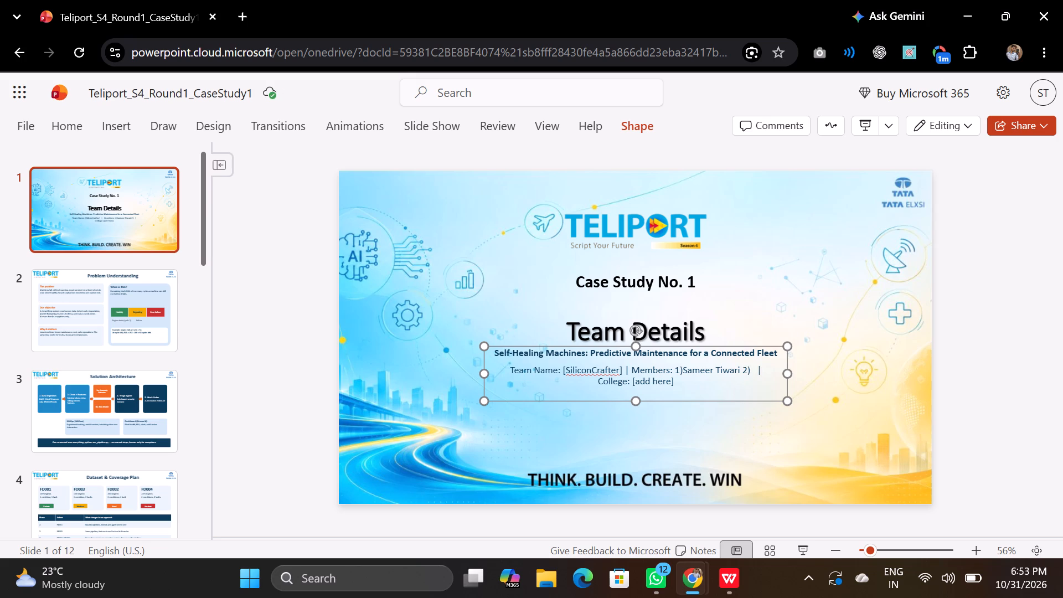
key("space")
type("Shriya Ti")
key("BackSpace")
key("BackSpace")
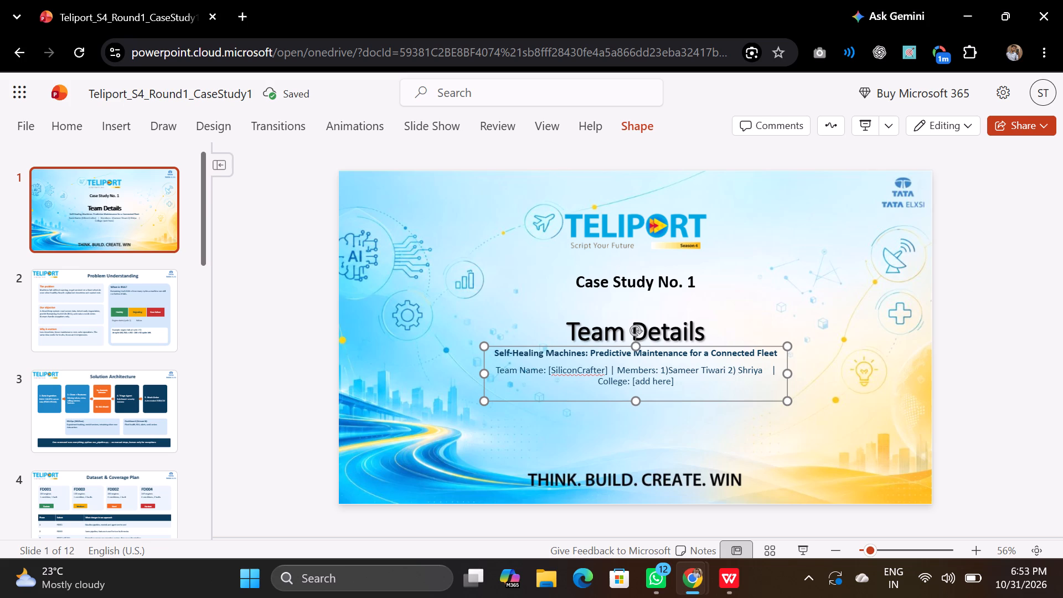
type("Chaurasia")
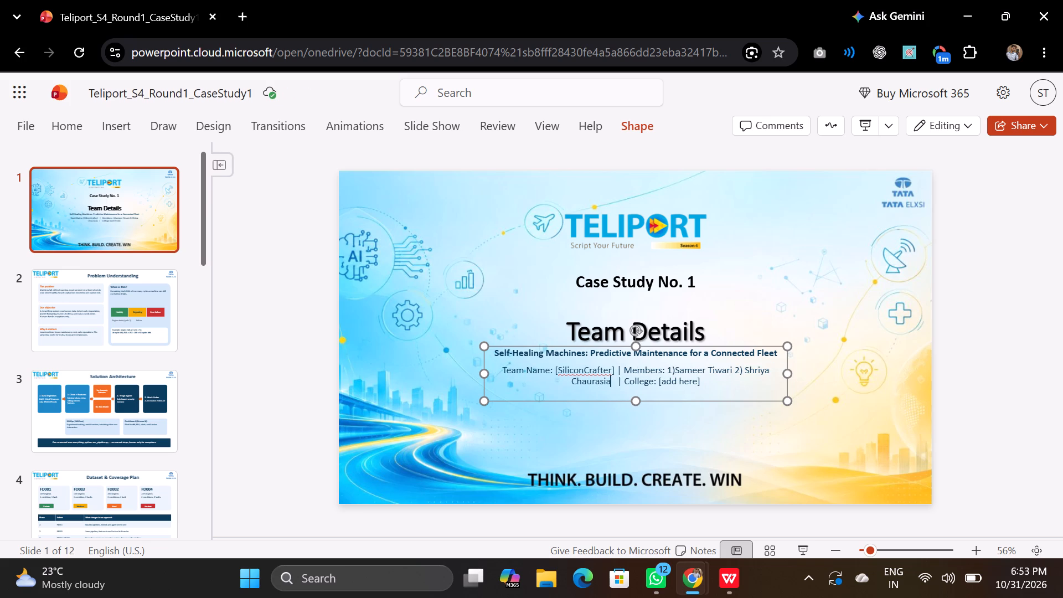
Add the third team member's full name, numbered 3), after the second in the Members entry.
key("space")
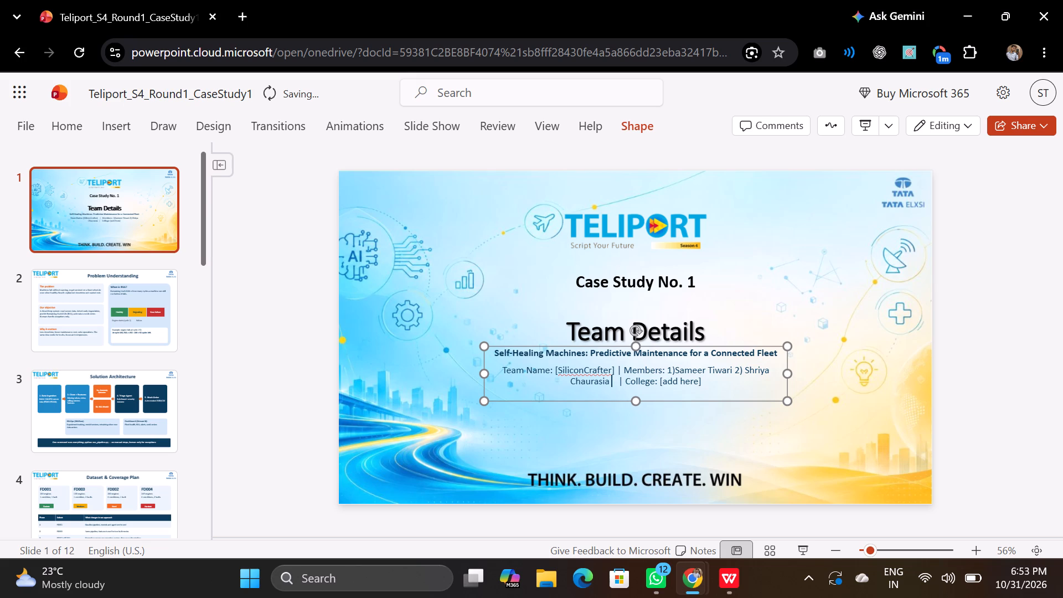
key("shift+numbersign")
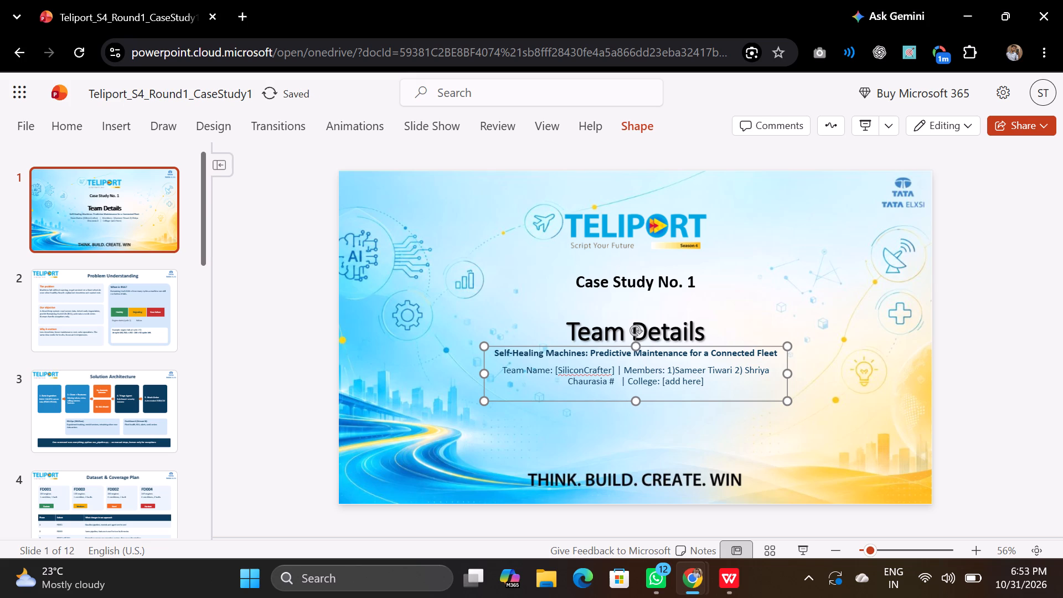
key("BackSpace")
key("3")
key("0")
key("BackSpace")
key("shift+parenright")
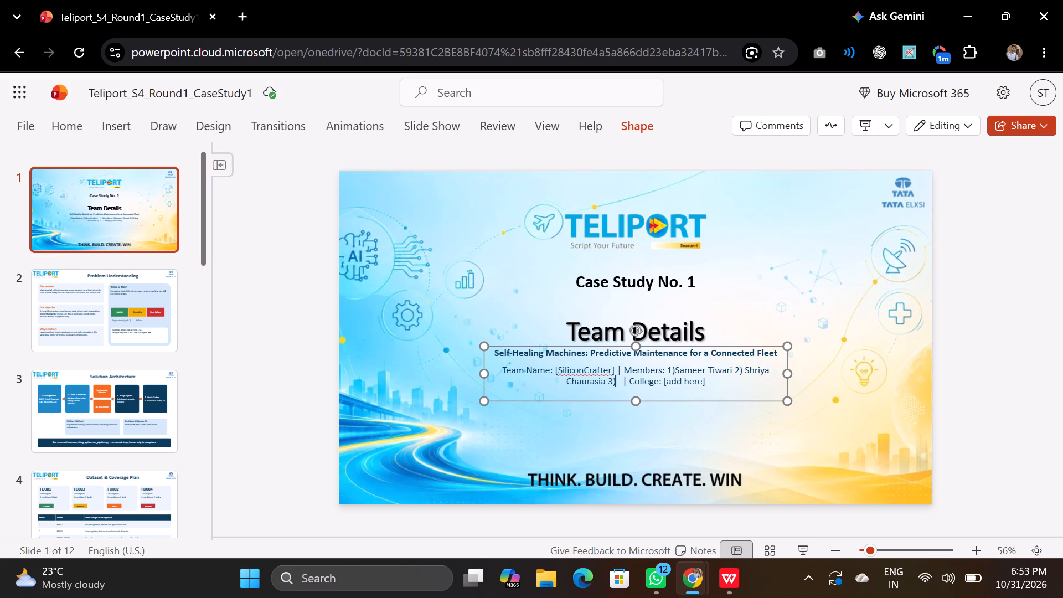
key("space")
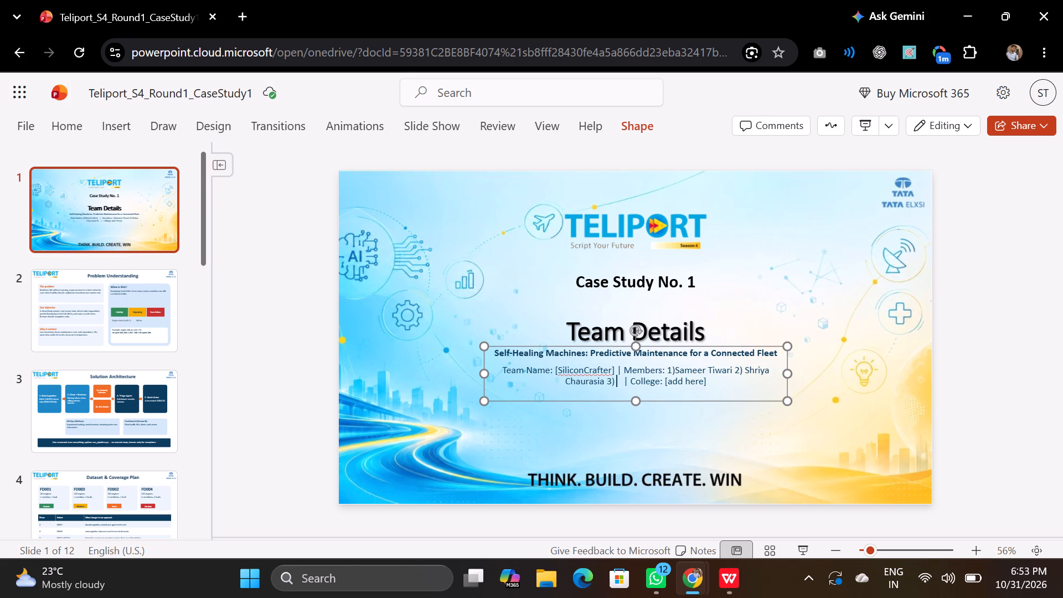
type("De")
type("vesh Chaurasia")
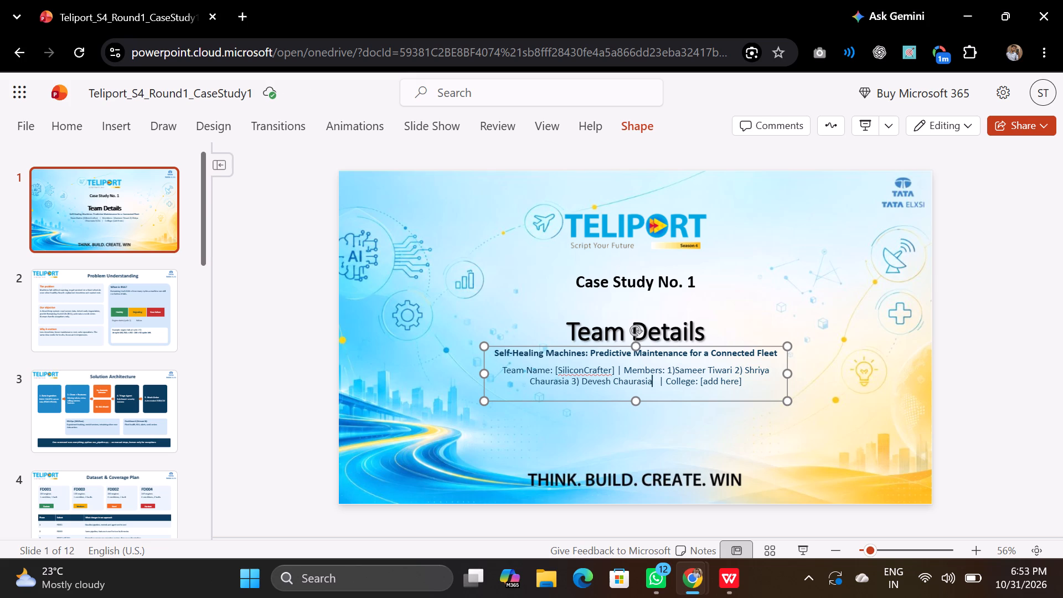
Replace the College placeholder text with BBDNIIT, LUCKNOW inside the square brackets.
left_click_drag(738, 379, 703, 378)
key("BackSpace")
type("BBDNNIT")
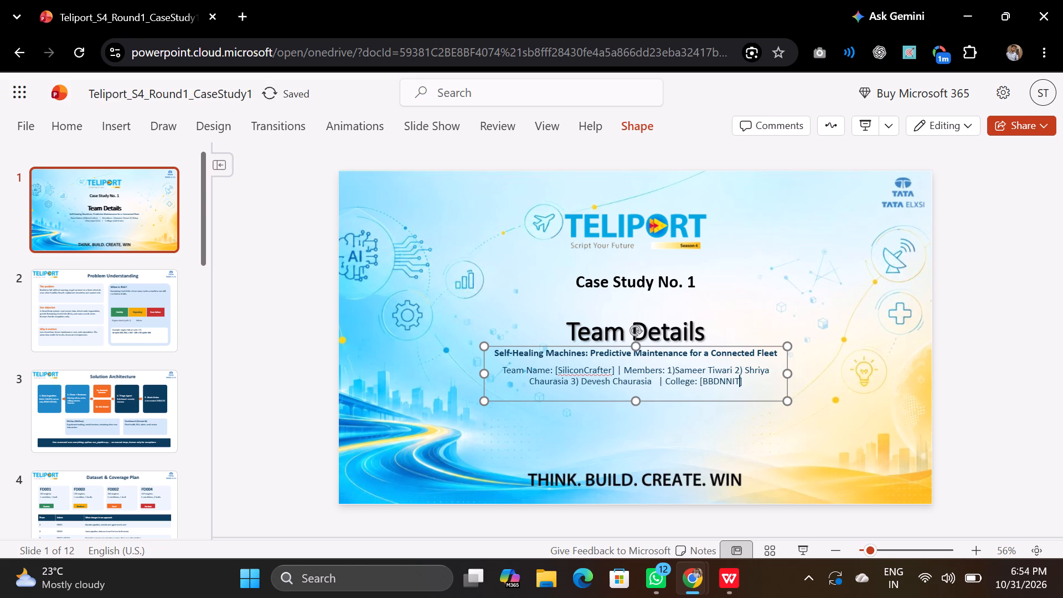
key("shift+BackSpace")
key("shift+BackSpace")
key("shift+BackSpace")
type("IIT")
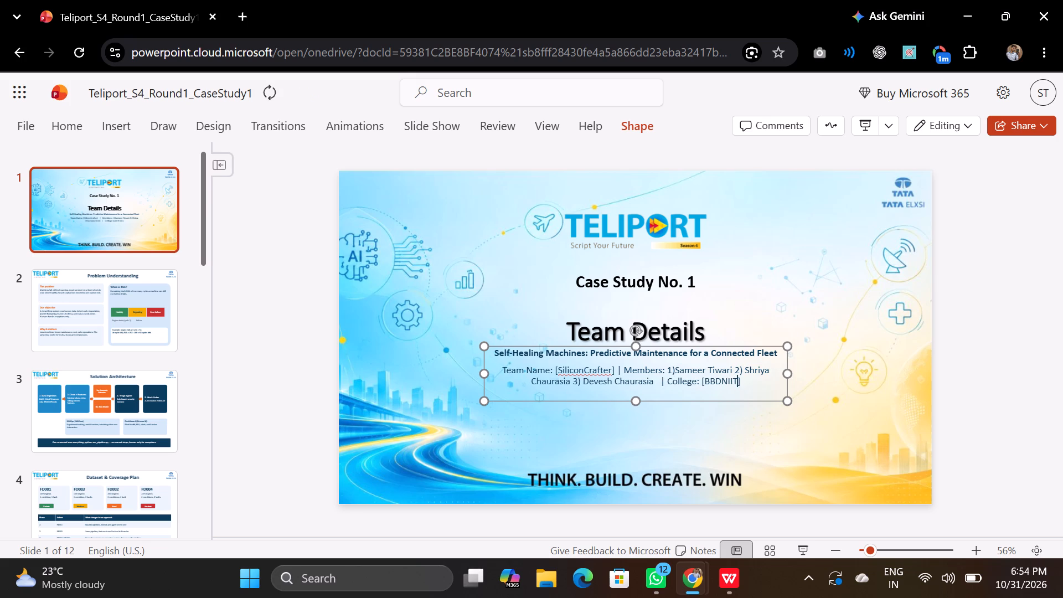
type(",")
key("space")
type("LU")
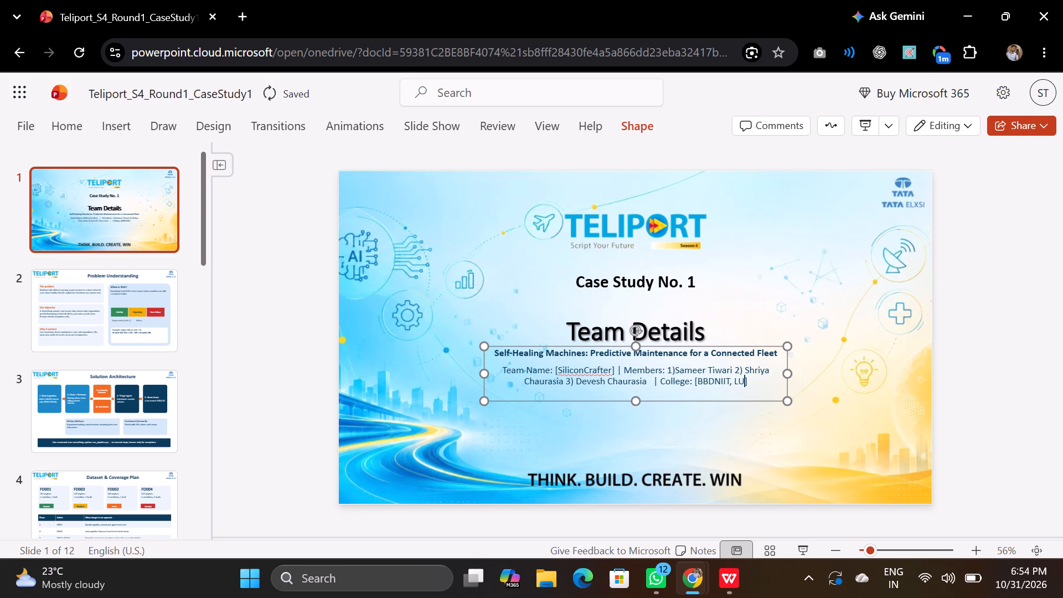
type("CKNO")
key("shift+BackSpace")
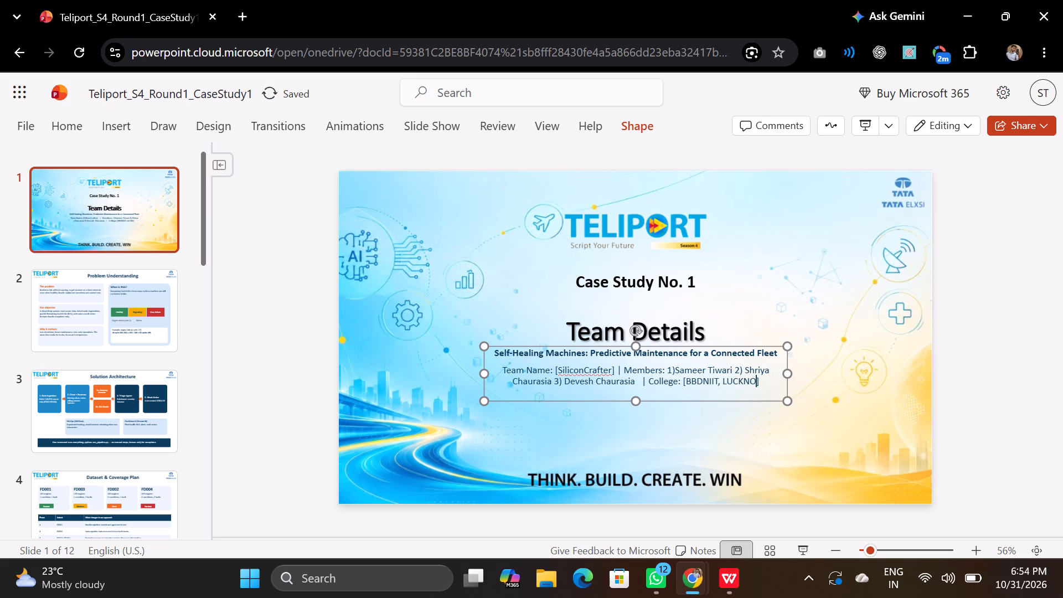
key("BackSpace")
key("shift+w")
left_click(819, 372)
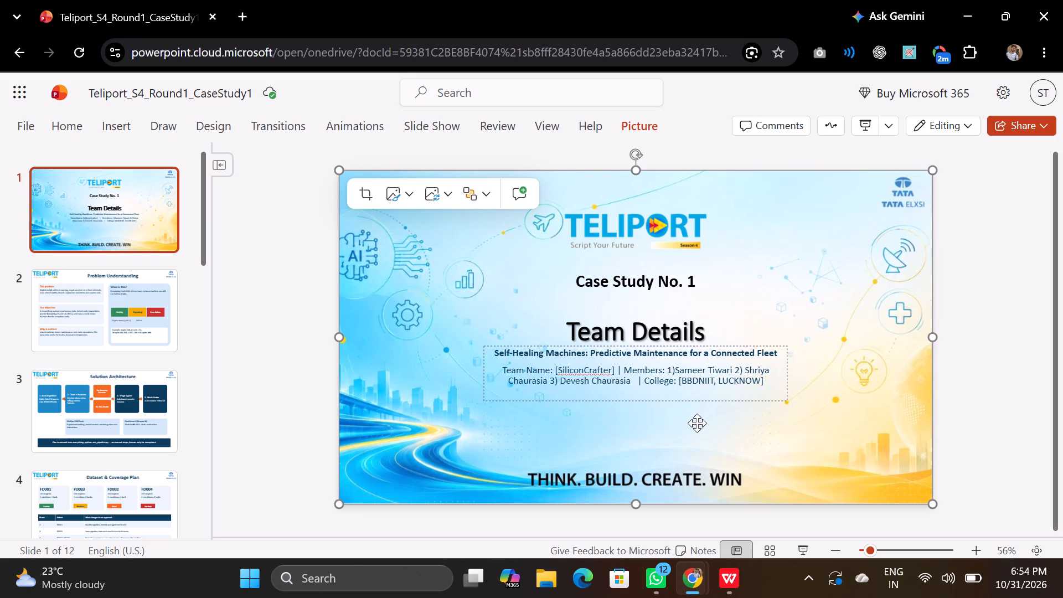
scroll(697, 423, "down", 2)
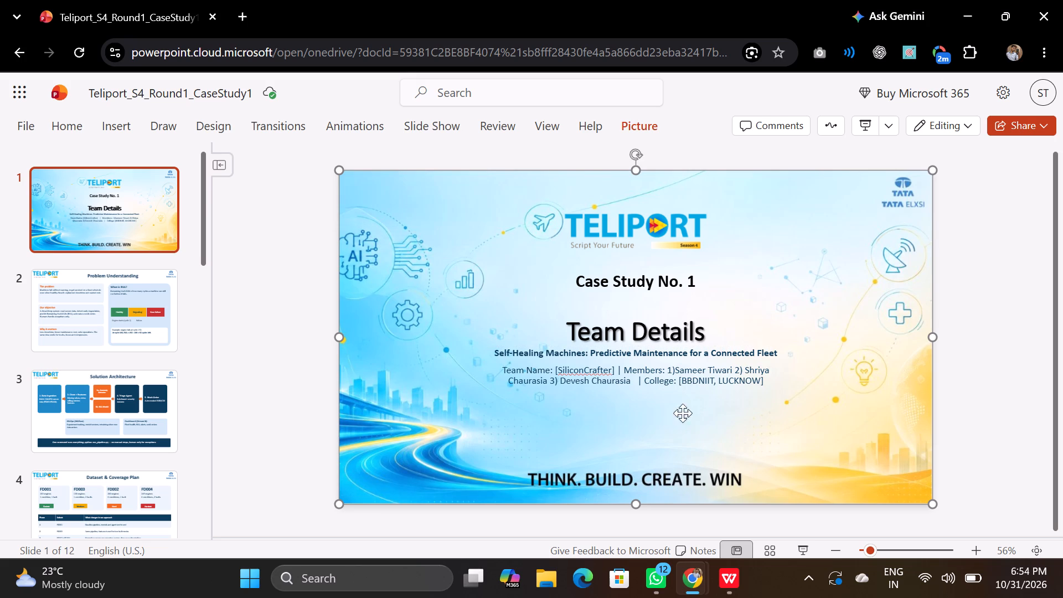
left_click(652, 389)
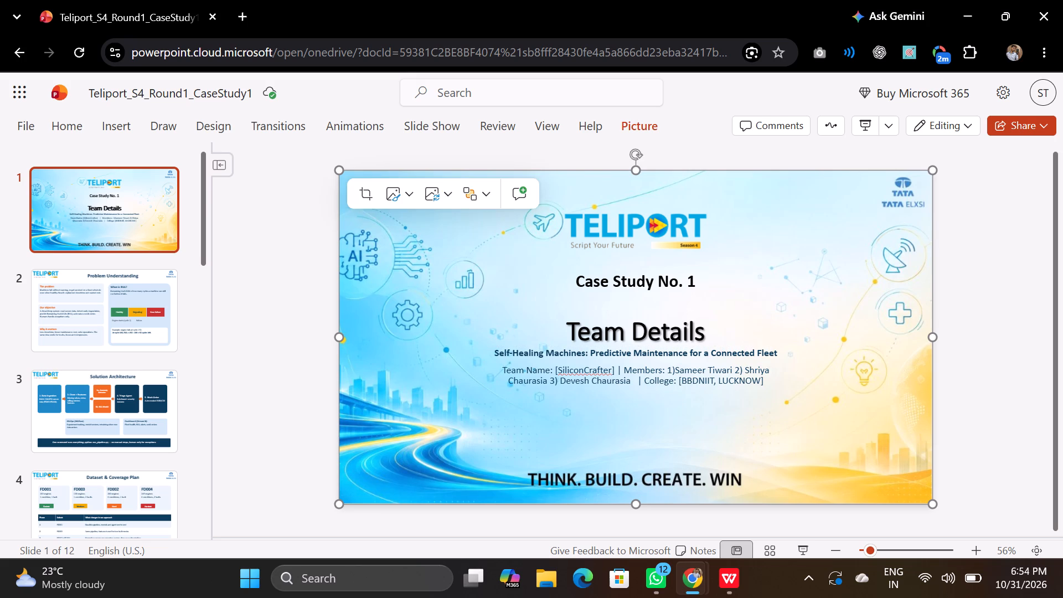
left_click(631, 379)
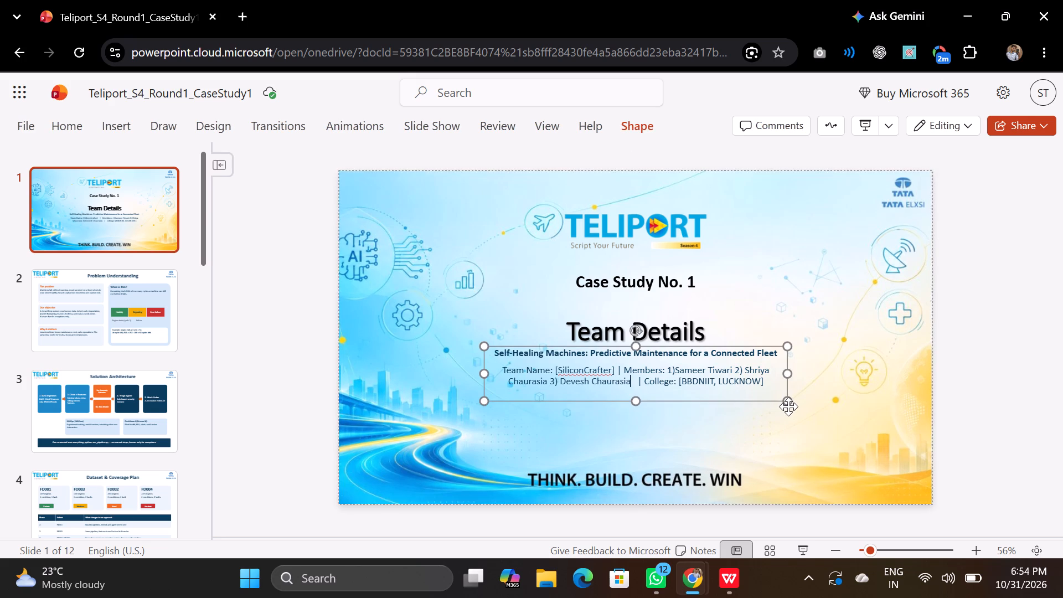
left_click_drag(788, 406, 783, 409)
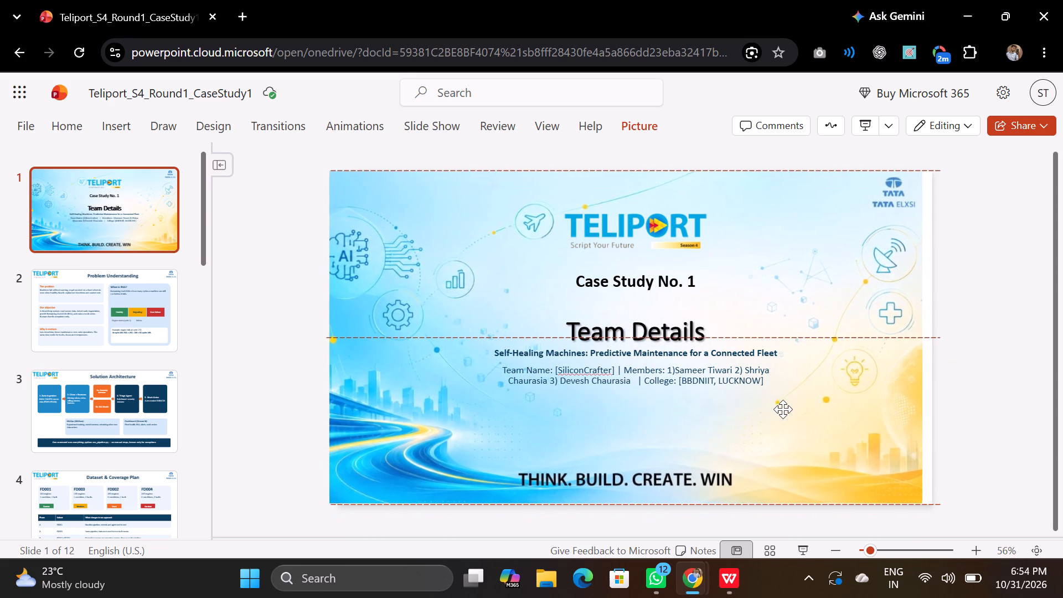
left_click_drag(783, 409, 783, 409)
Resize the team details text box on slide 1, extending its bottom edge downward and lowering its top edge clear of the Team Details heading.
left_click(714, 382)
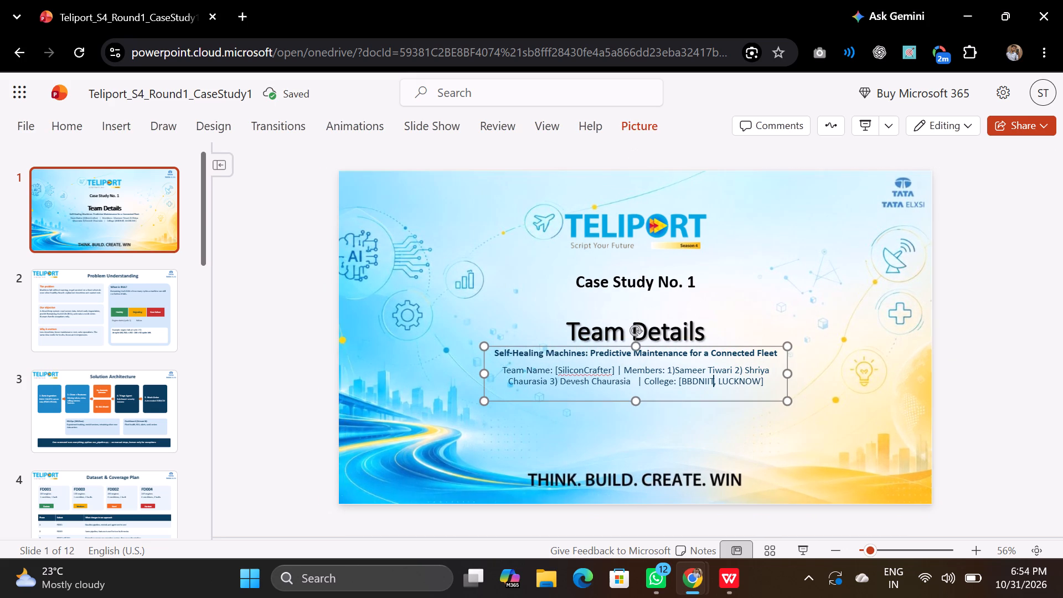
left_click_drag(636, 402, 635, 408)
left_click_drag(635, 408, 634, 439)
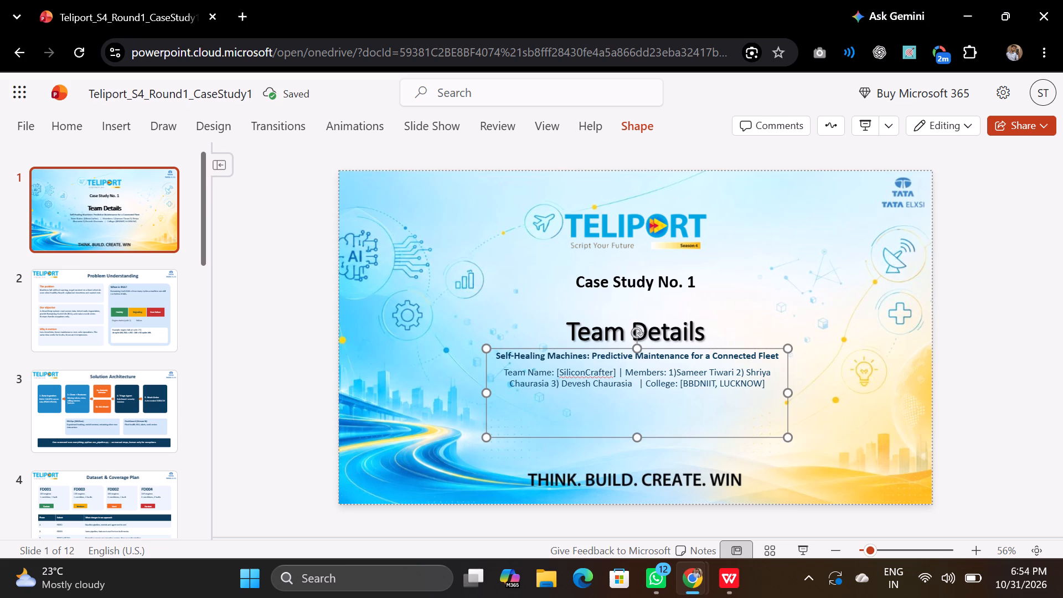
left_click_drag(789, 391, 793, 392)
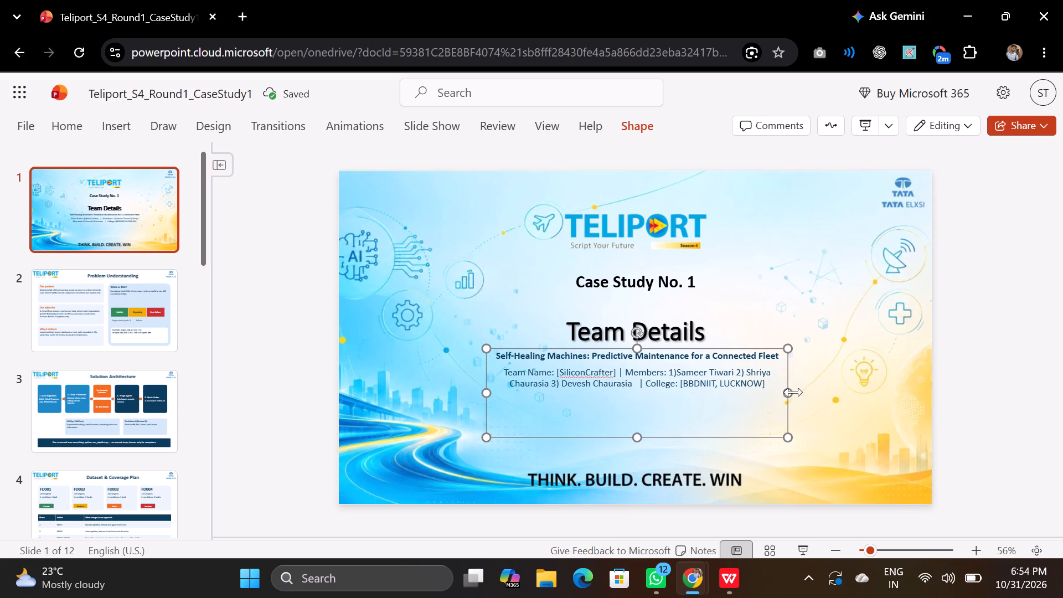
left_click_drag(793, 392, 794, 412)
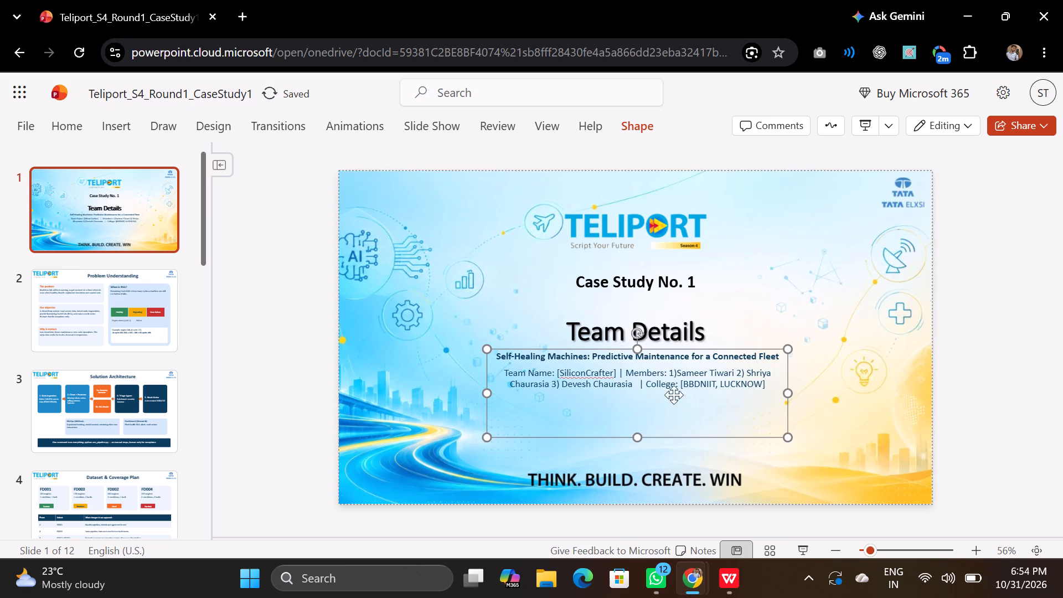
left_click_drag(637, 351, 632, 348)
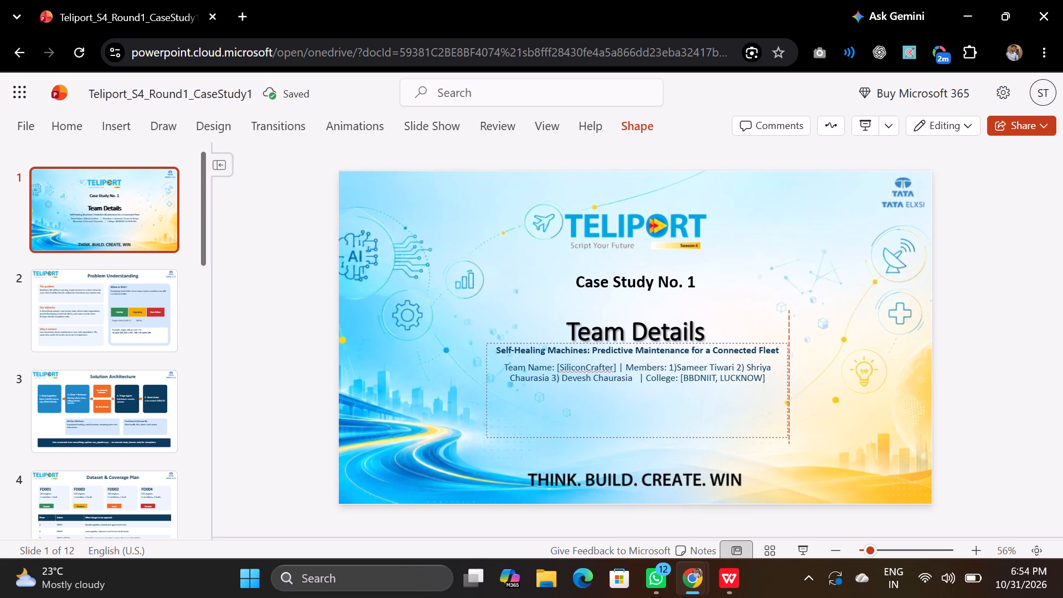
left_click_drag(632, 348, 631, 355)
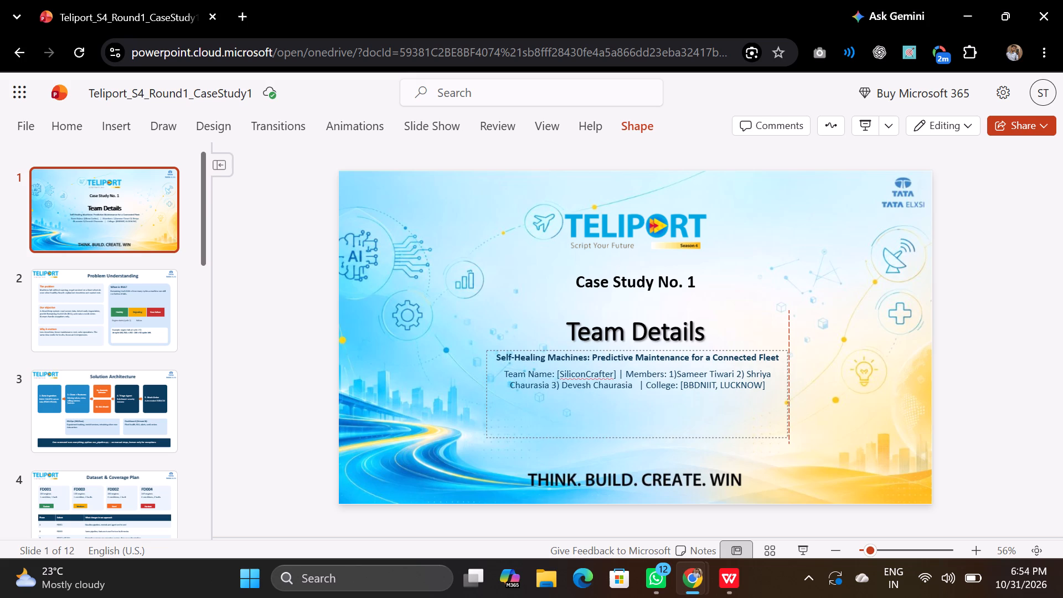
left_click_drag(631, 355, 631, 357)
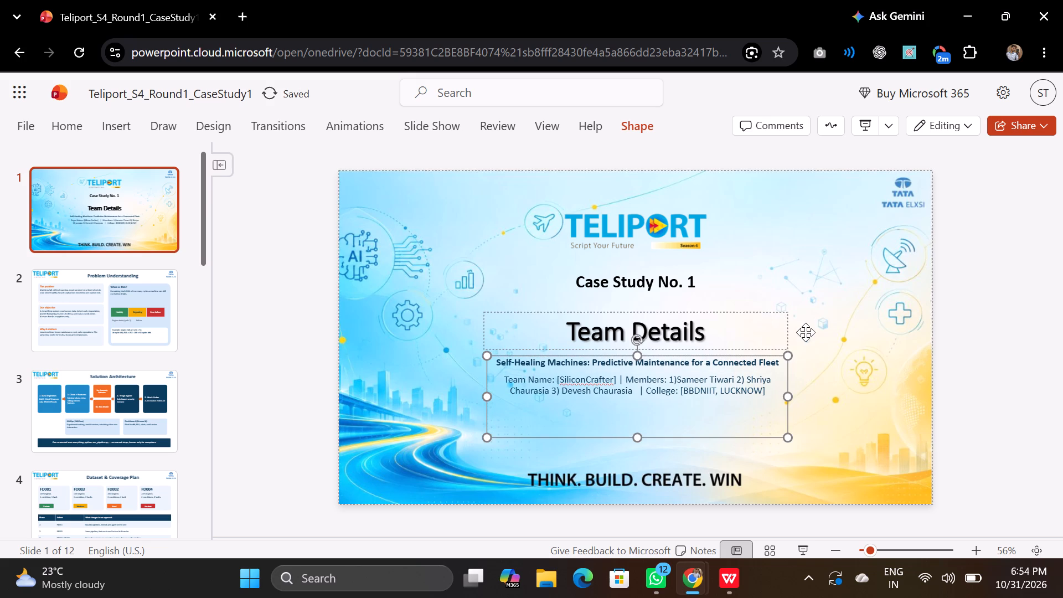
left_click(806, 332)
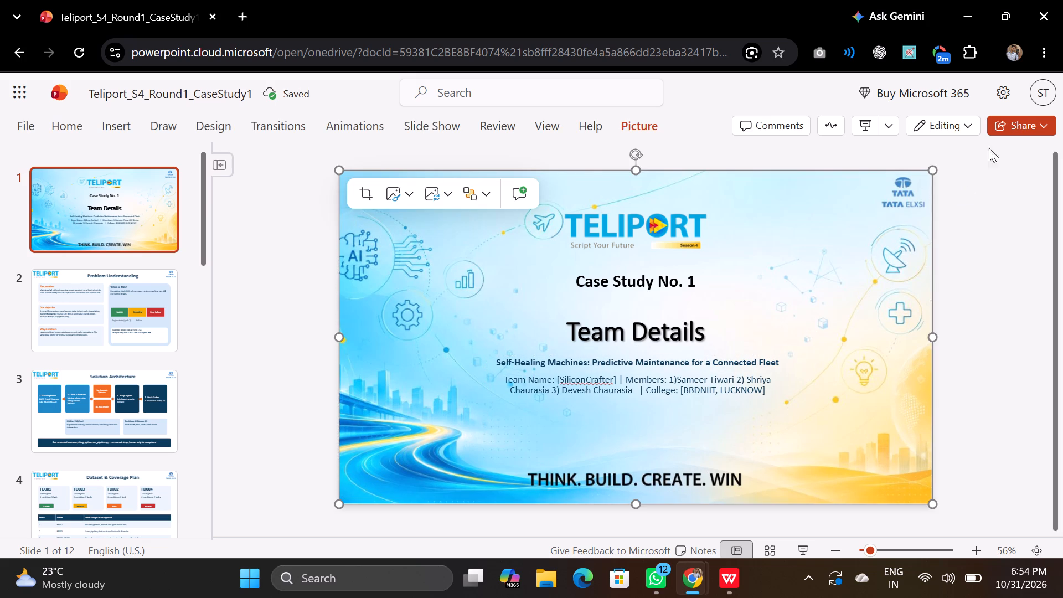
Check the presentation's sharing options and open its file commands for exporting or sharing.
left_click(1020, 121)
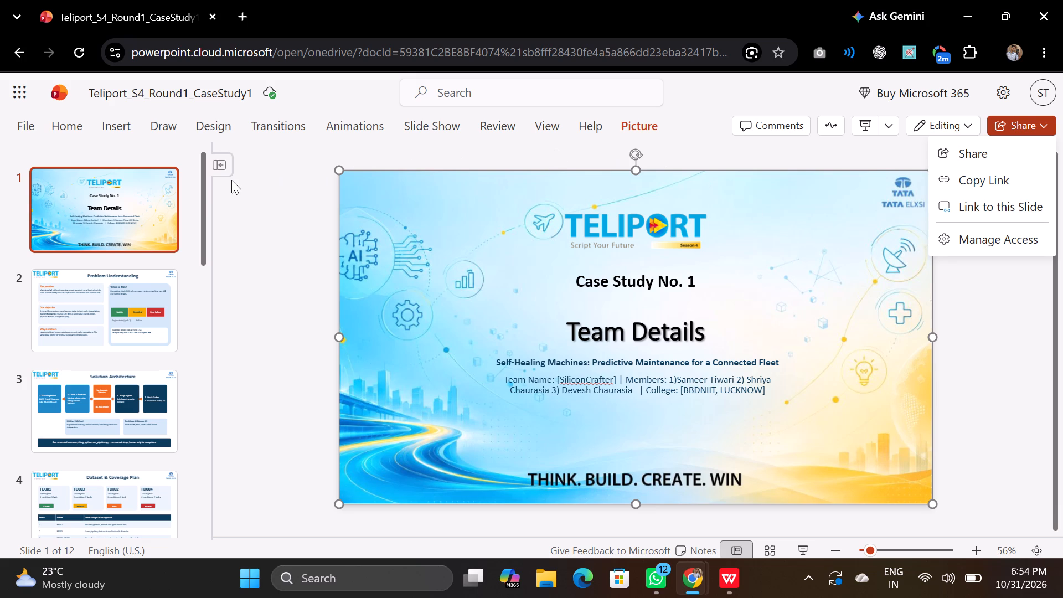
left_click(14, 130)
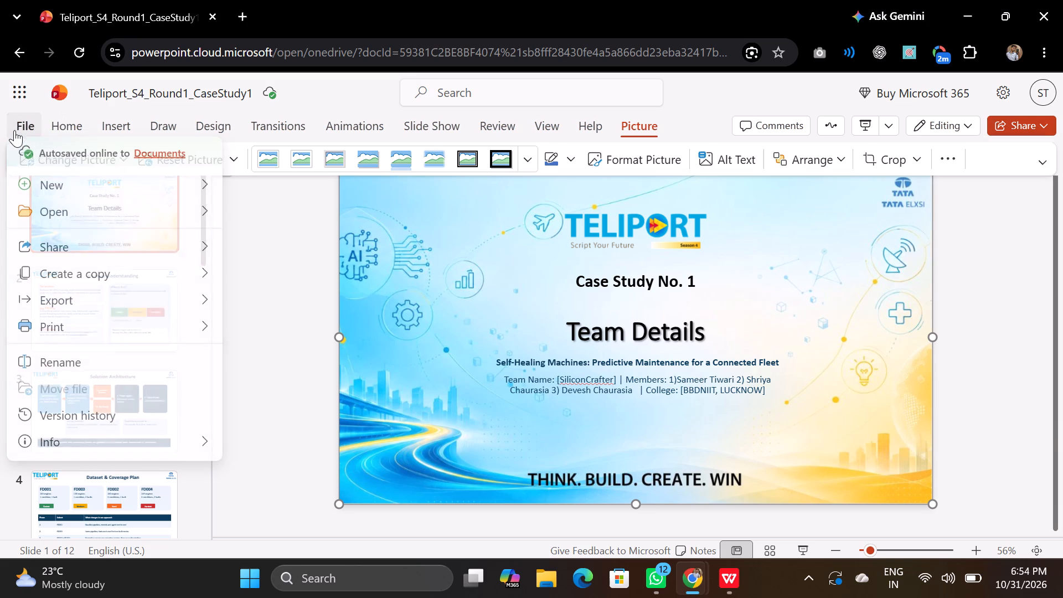
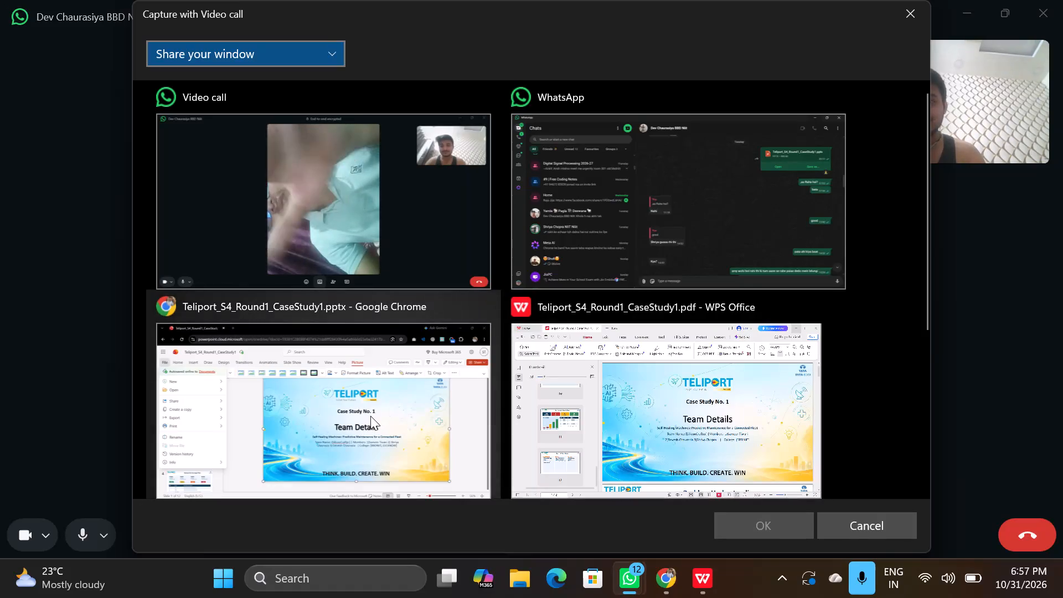
Choose the Google Chrome window showing Teliport_S4_Round1_CaseStudy1.pptx as the window to share in the WhatsApp video call.
left_click(370, 416)
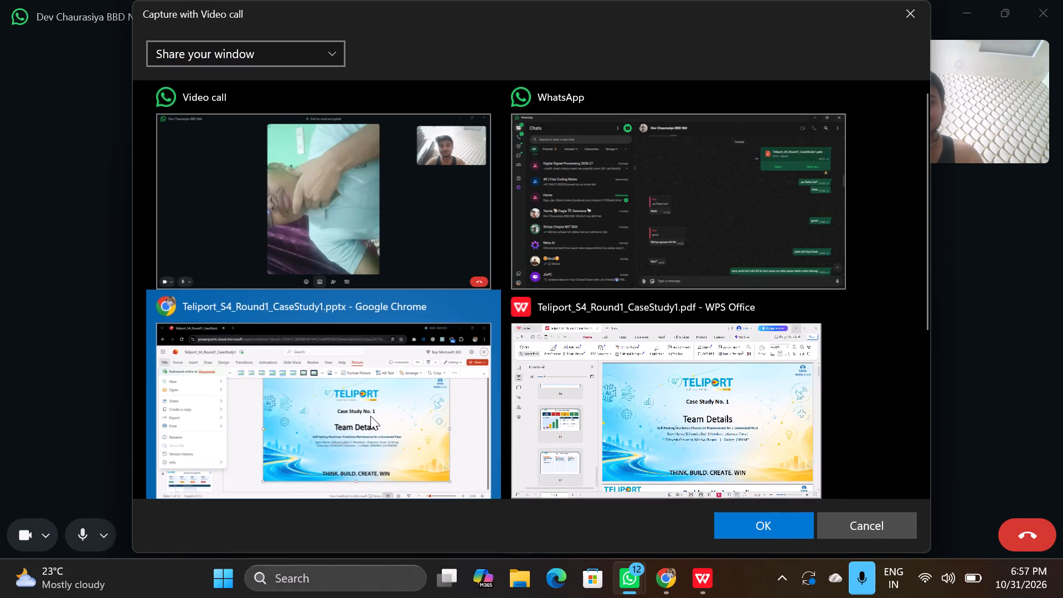
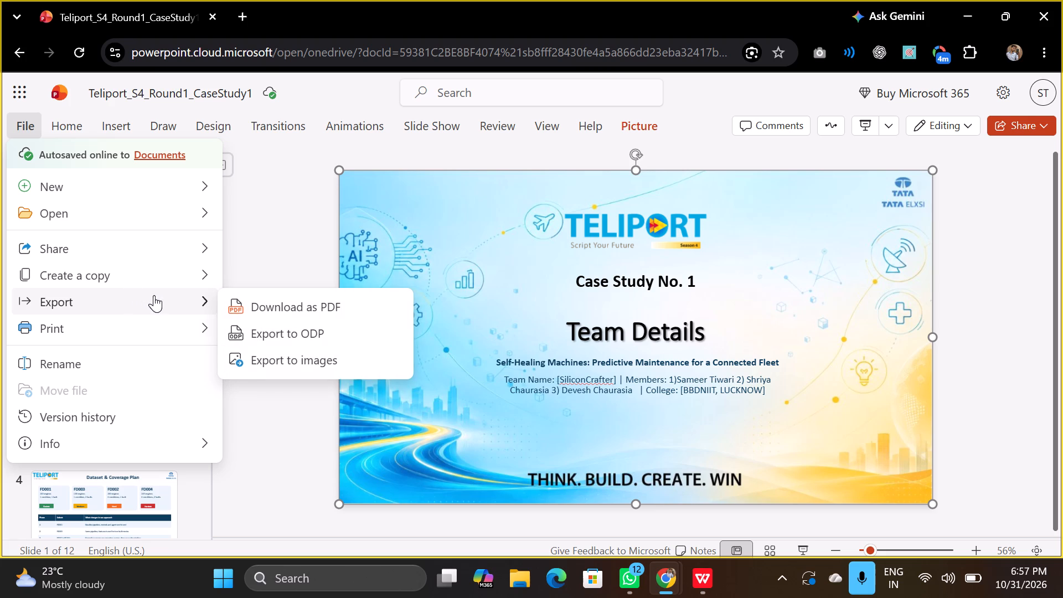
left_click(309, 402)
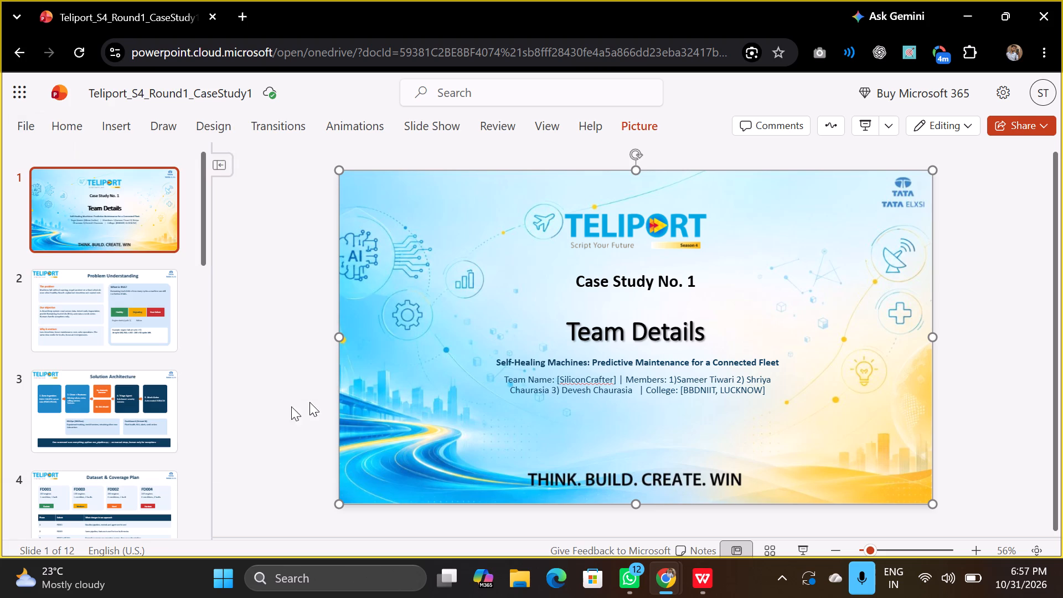
Nudge the full-slide background picture on slide 1 slightly downward.
scroll(498, 405, "down", 1)
key("Down")
key("Down")
key("Down")
key("Down")
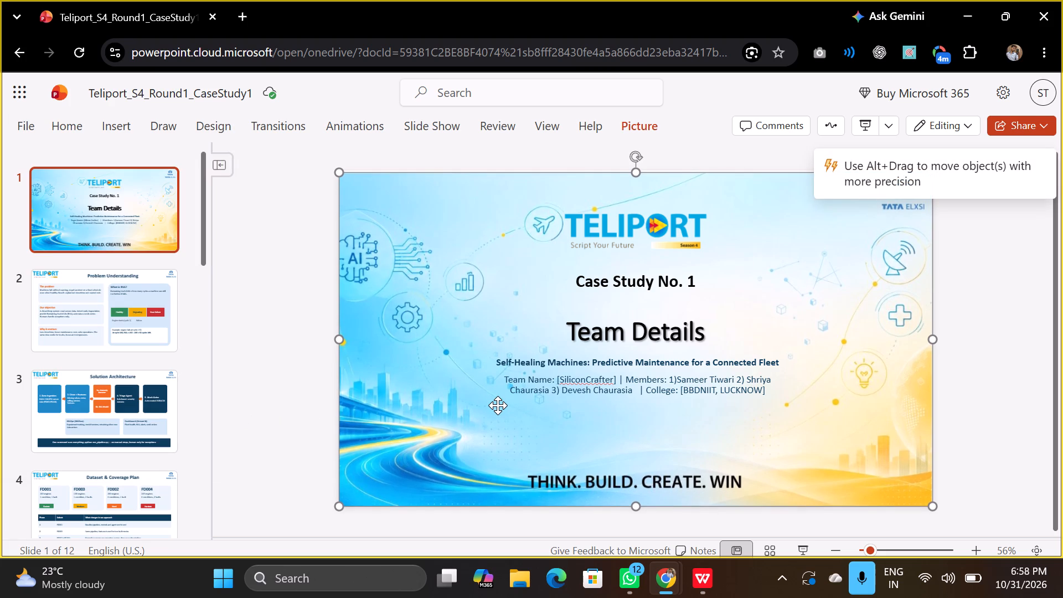
key("Up")
key("Up")
left_click(533, 401)
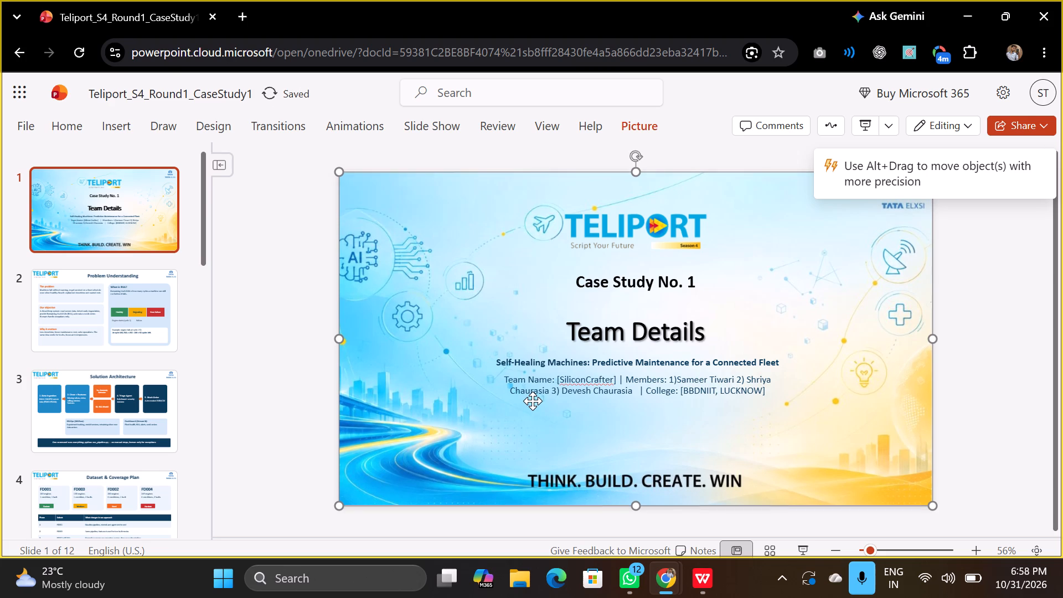
key("Down")
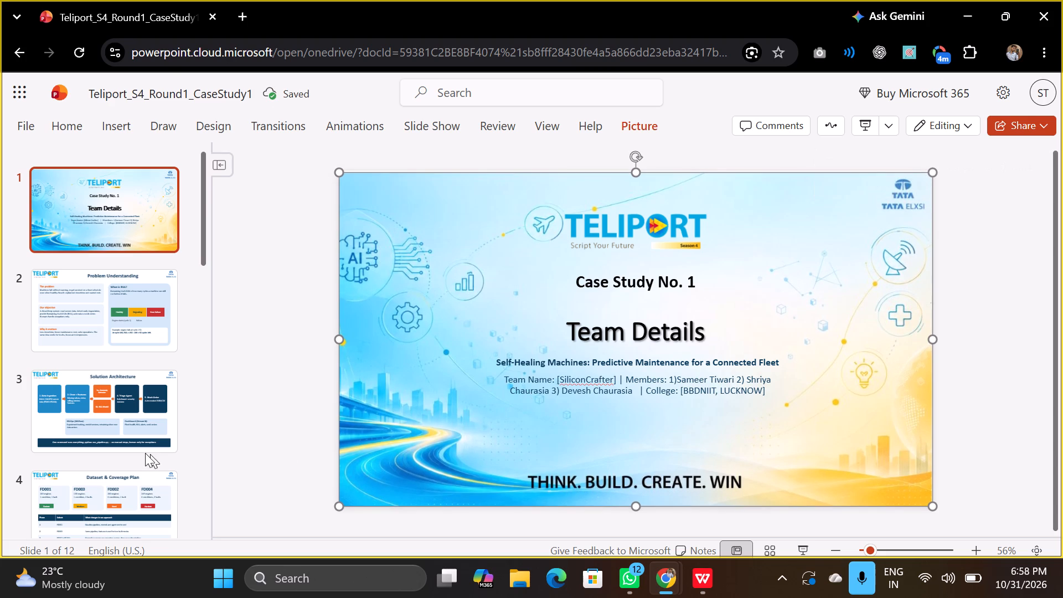
Review the deck's slides from Problem Understanding through Round 2 Plan & Limits, and return to the Team Details slide.
left_click(101, 303)
key("Down")
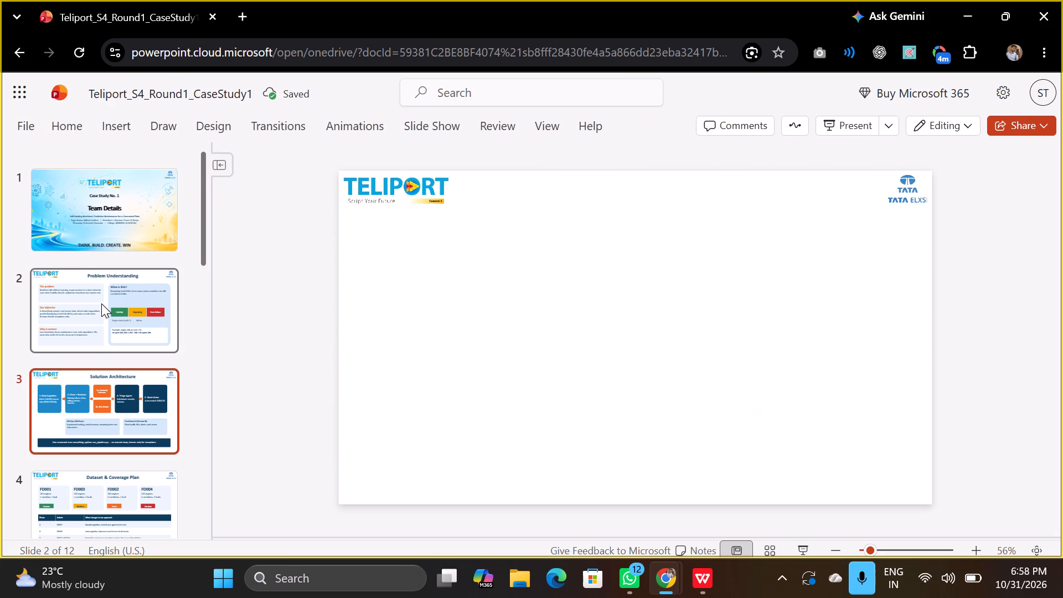
key("Down")
key("Down")
key("Down")
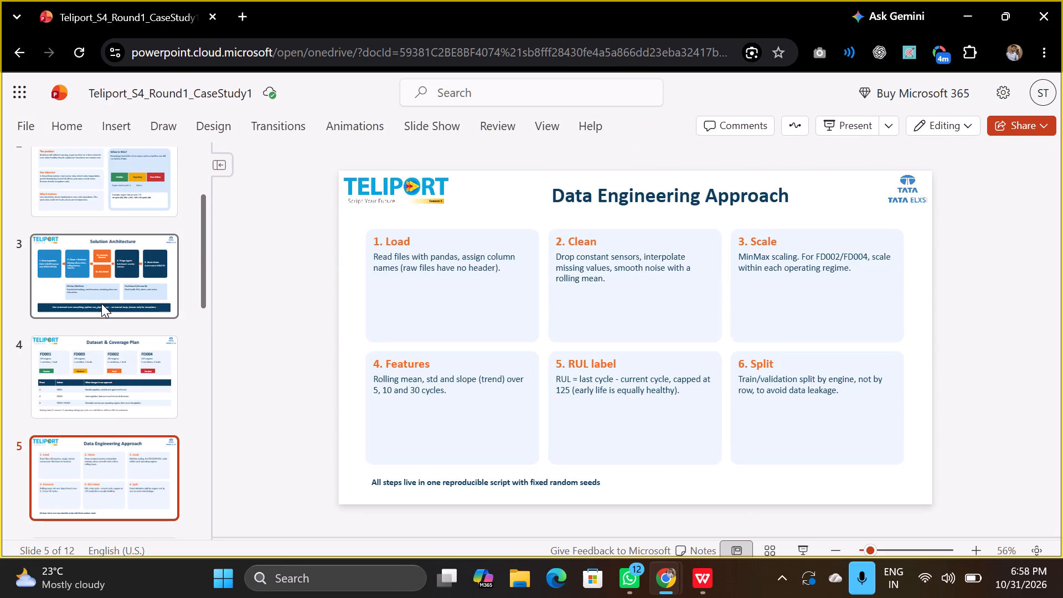
key("Down")
key("Down")
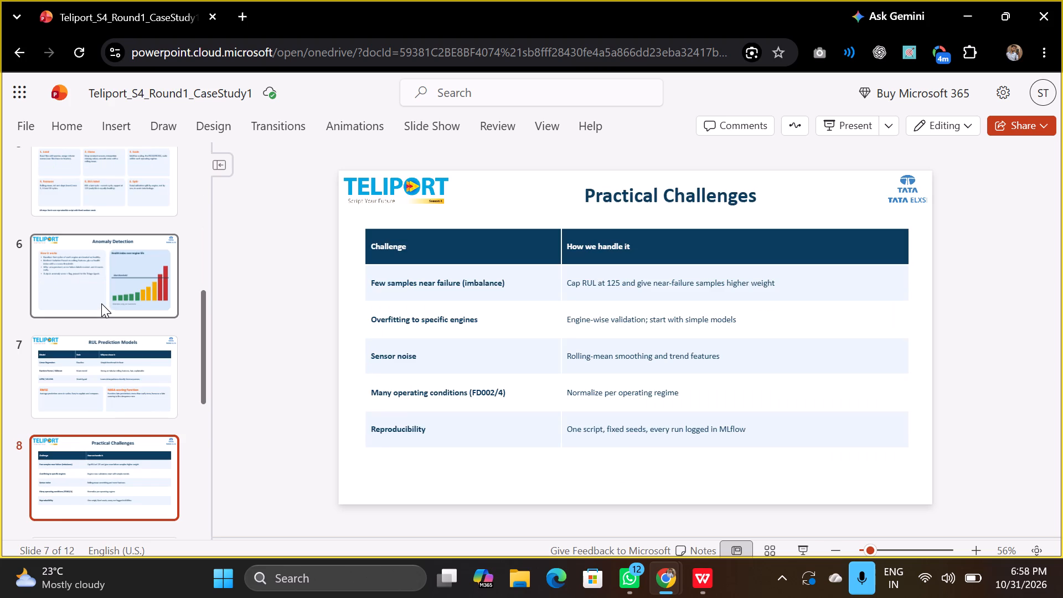
key("Down")
key("Down")
key("Down")
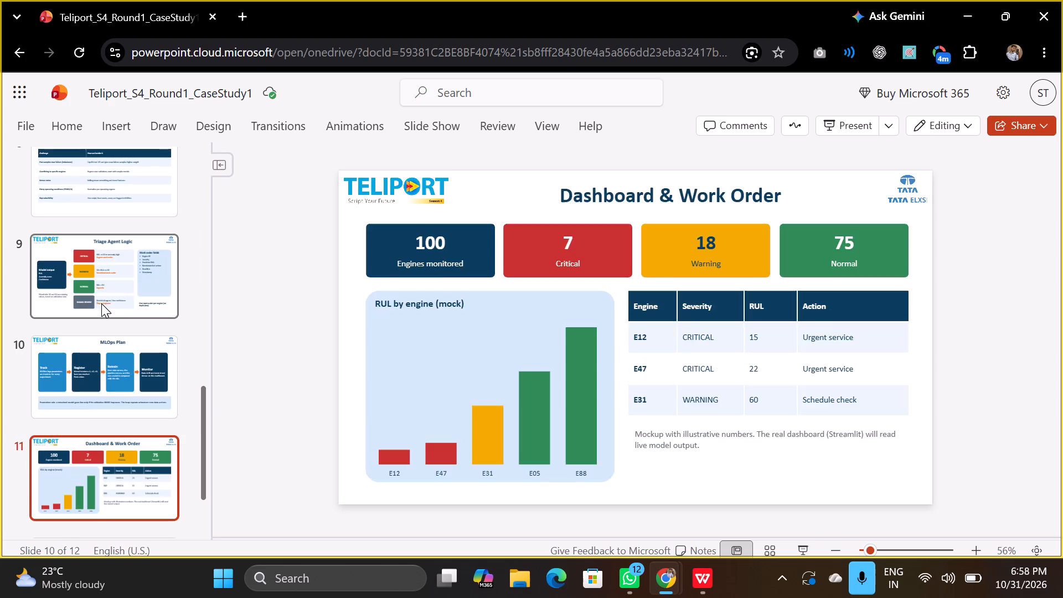
key("Down")
key("Down")
key("Up")
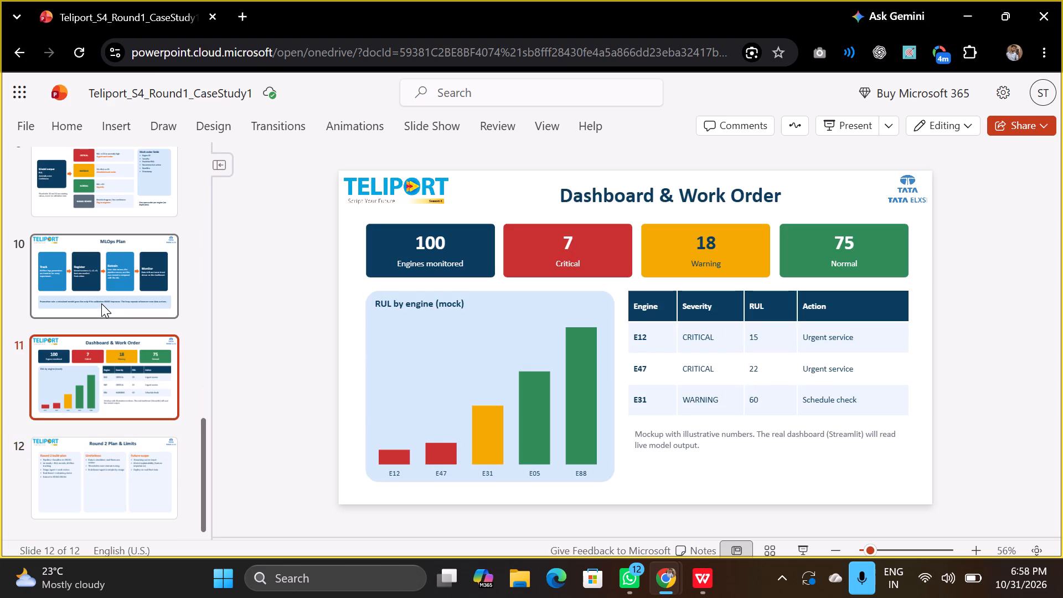
key("Up")
key("Up")
key("Up")
key("Up")
key("Up")
key("Up")
key("Up")
key("Up")
key("Up")
key("Up")
key("Up")
key("Up")
key("Up")
key("Up")
key("Up")
key("Up")
key("Up")
key("Up")
key("Up")
key("Up")
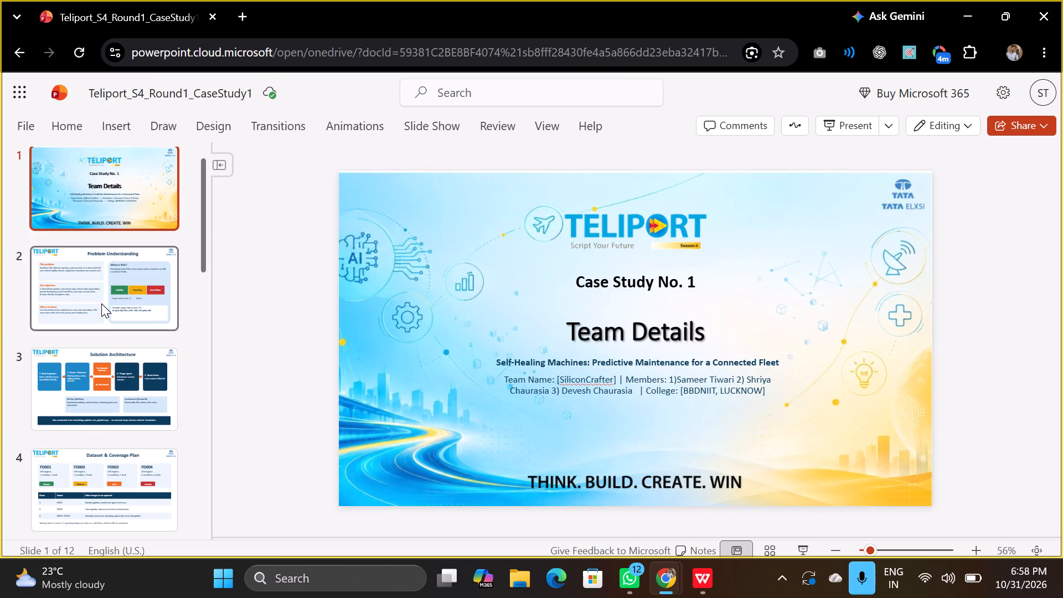
Check the sharing options and open the file commands for downloading a copy of the presentation.
left_click(1054, 120)
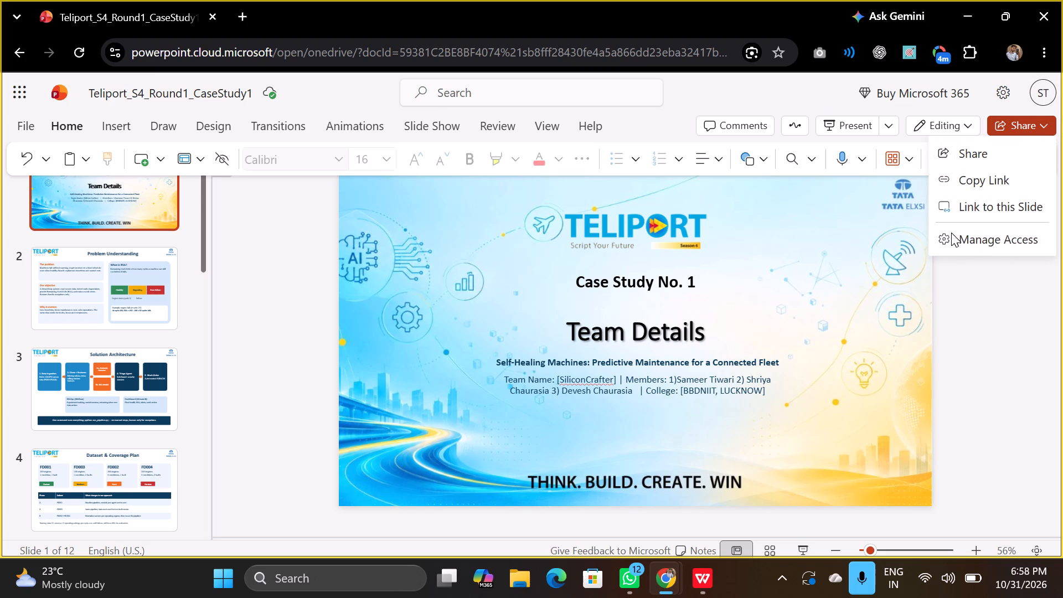
left_click(16, 133)
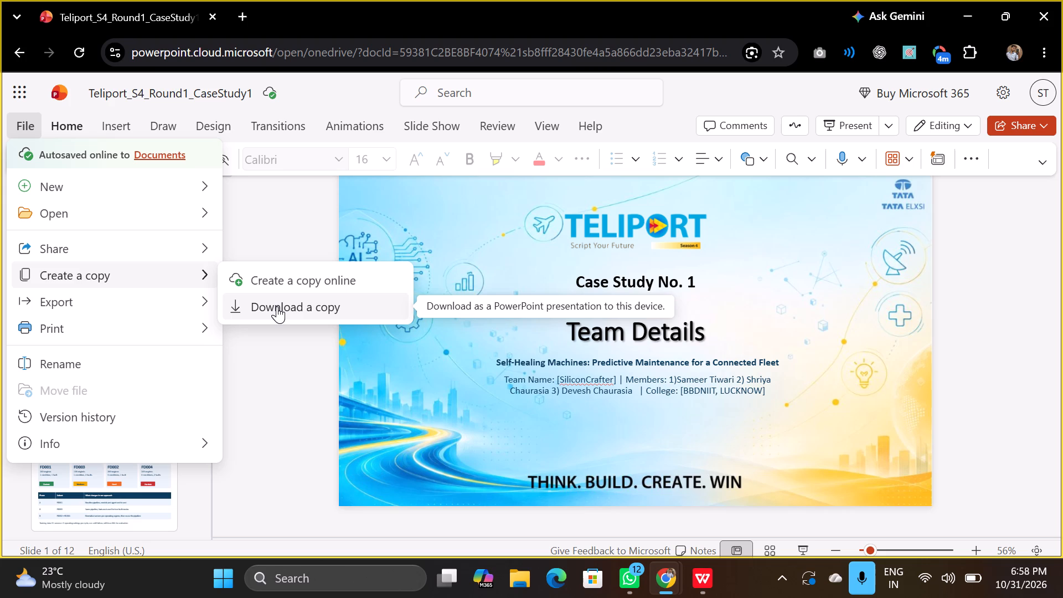
Download a copy of the Teliport_S4_Round1_CaseStudy1 deck to this device as a PowerPoint presentation.
left_click(277, 306)
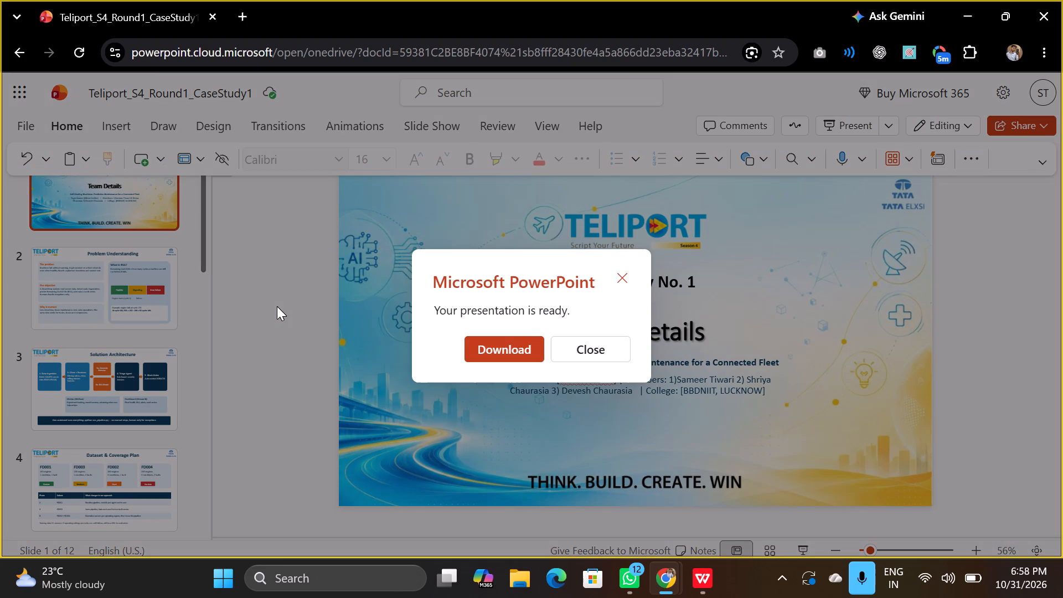
left_click(510, 355)
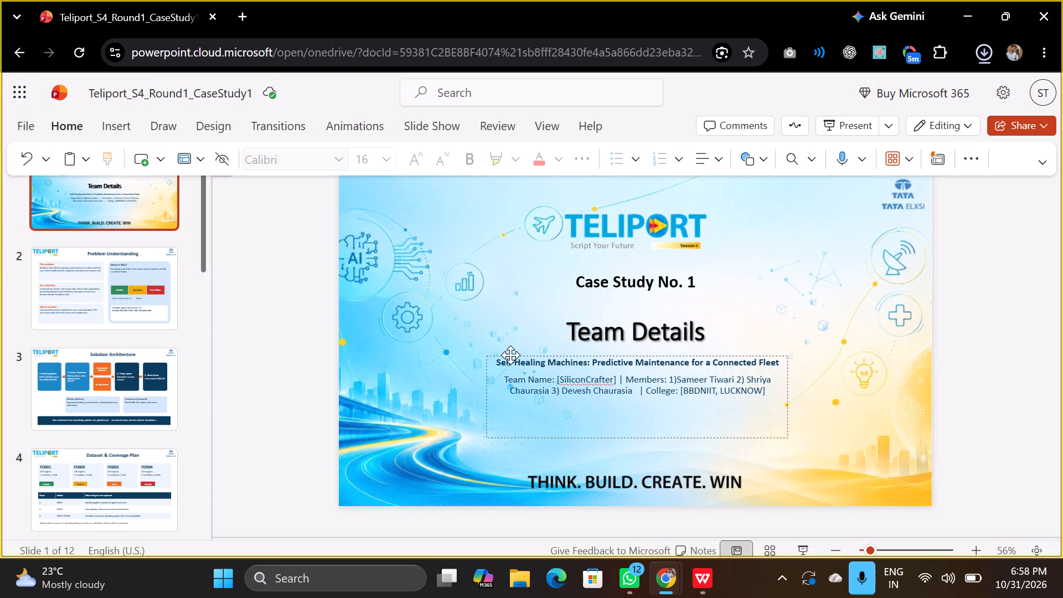
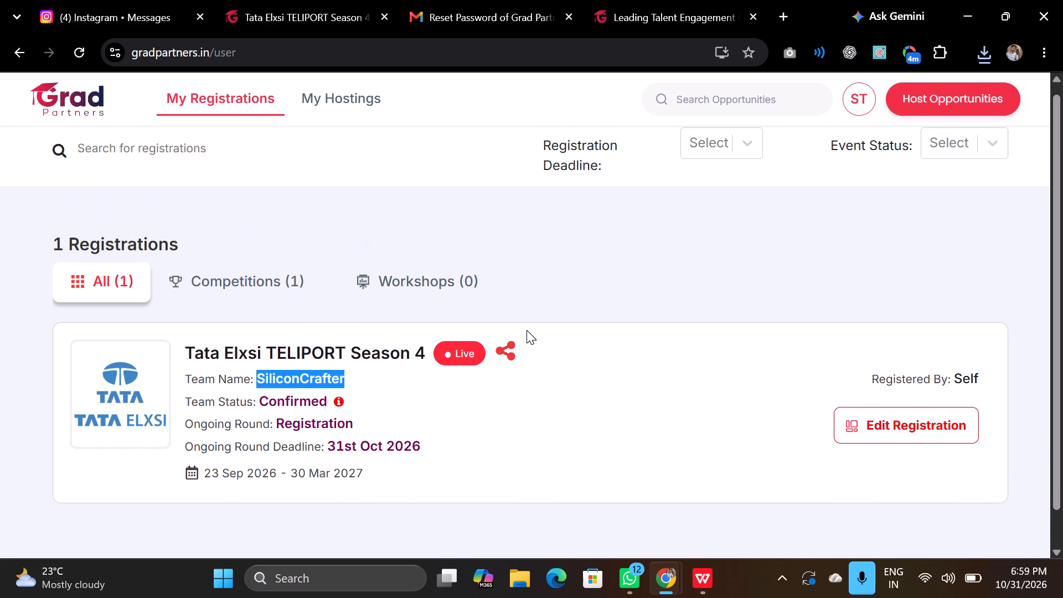
Examine the Tata Elxsi TELIPORT Season 4 registration on Grad Partners, filtering by competitions and returning to all registrations.
scroll(527, 330, "down", 1)
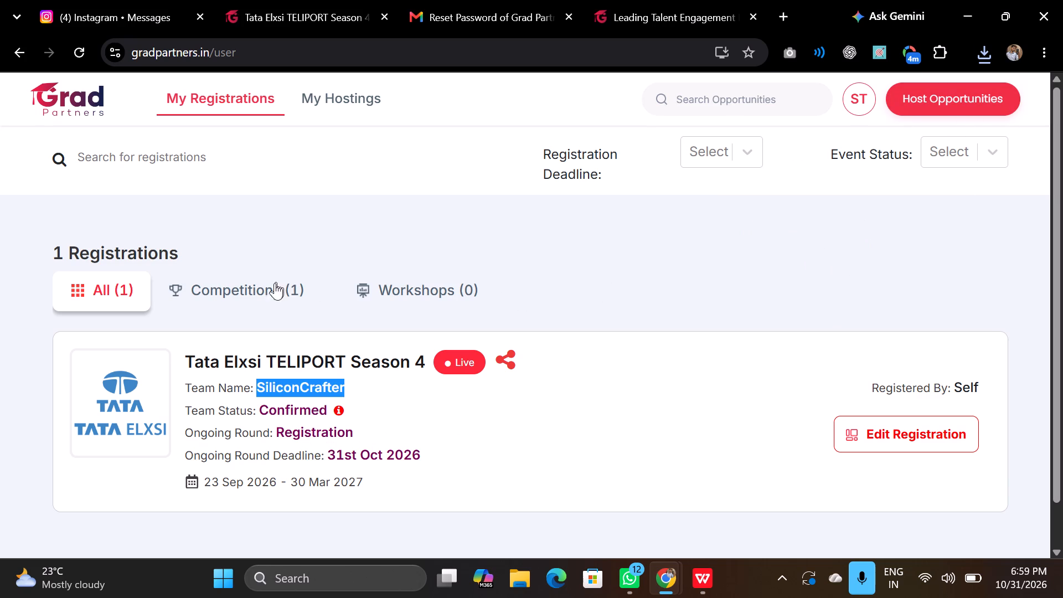
left_click(257, 288)
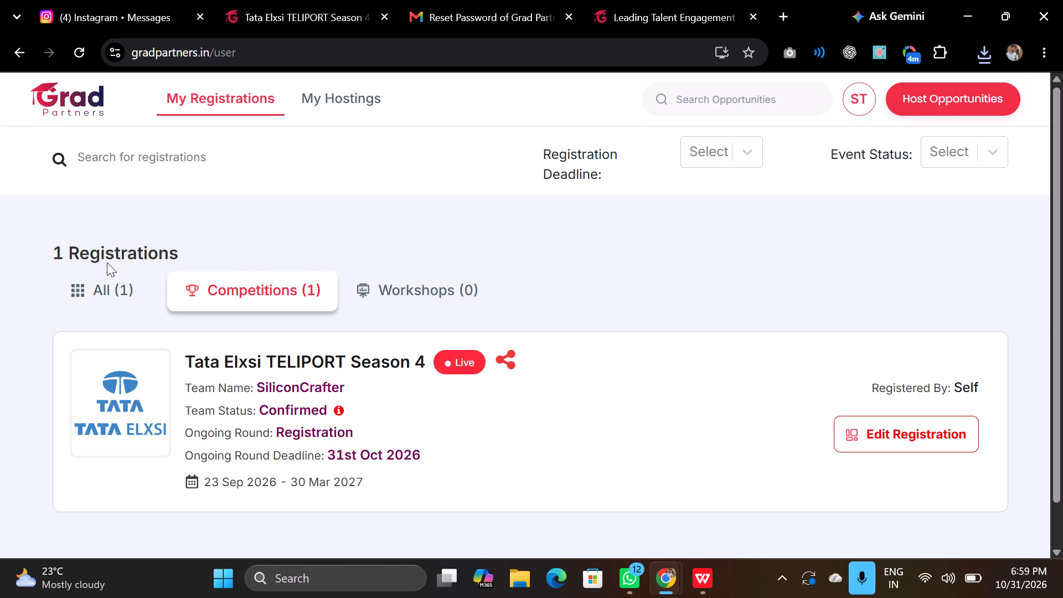
left_click(102, 282)
scroll(411, 430, "down", 1)
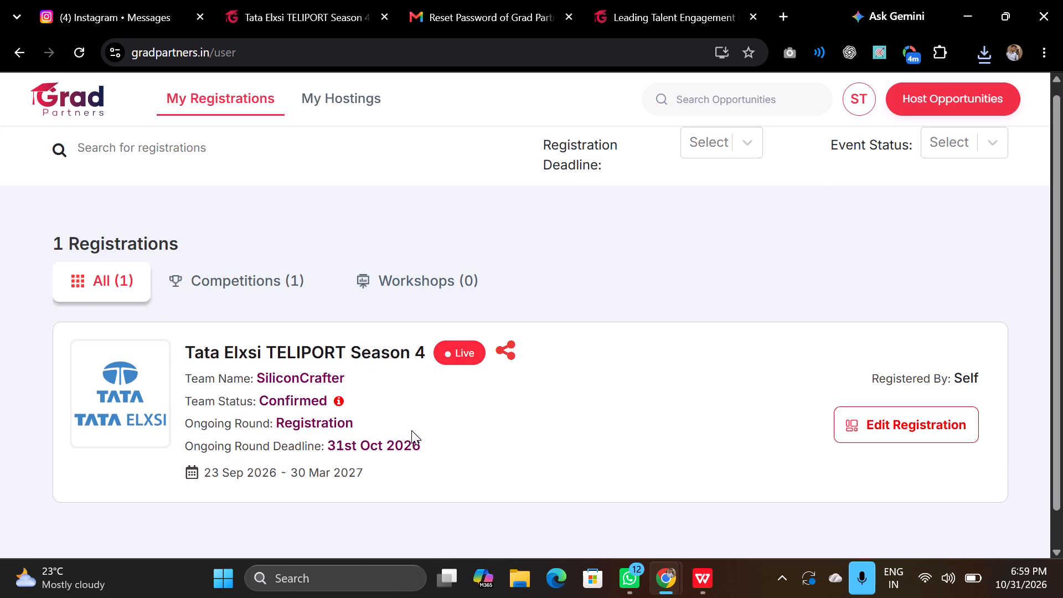
scroll(411, 430, "down", 1)
left_click(514, 375)
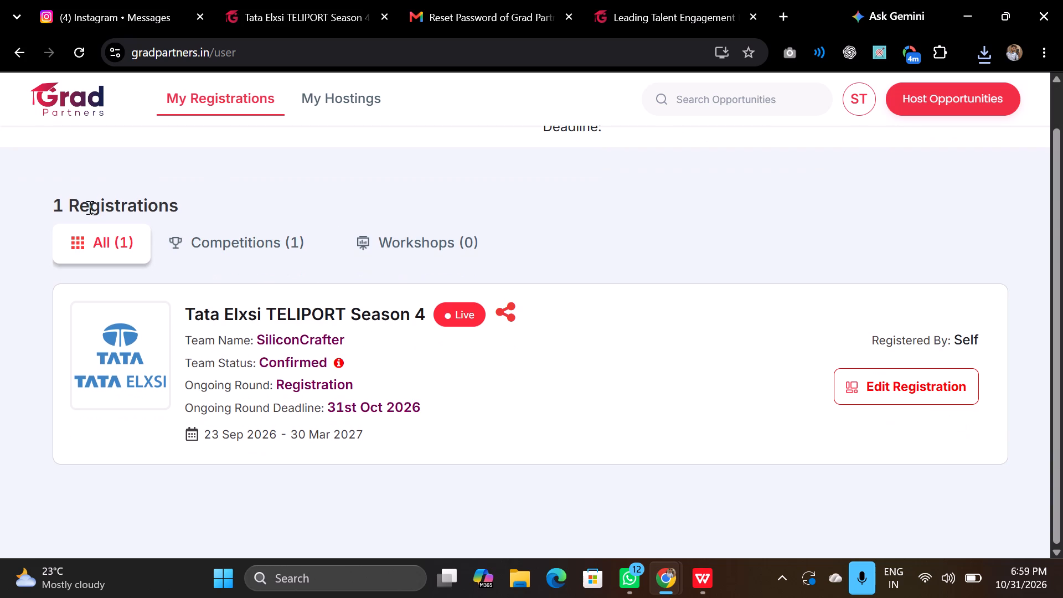
scroll(662, 385, "down", 2)
scroll(662, 385, "up", 4)
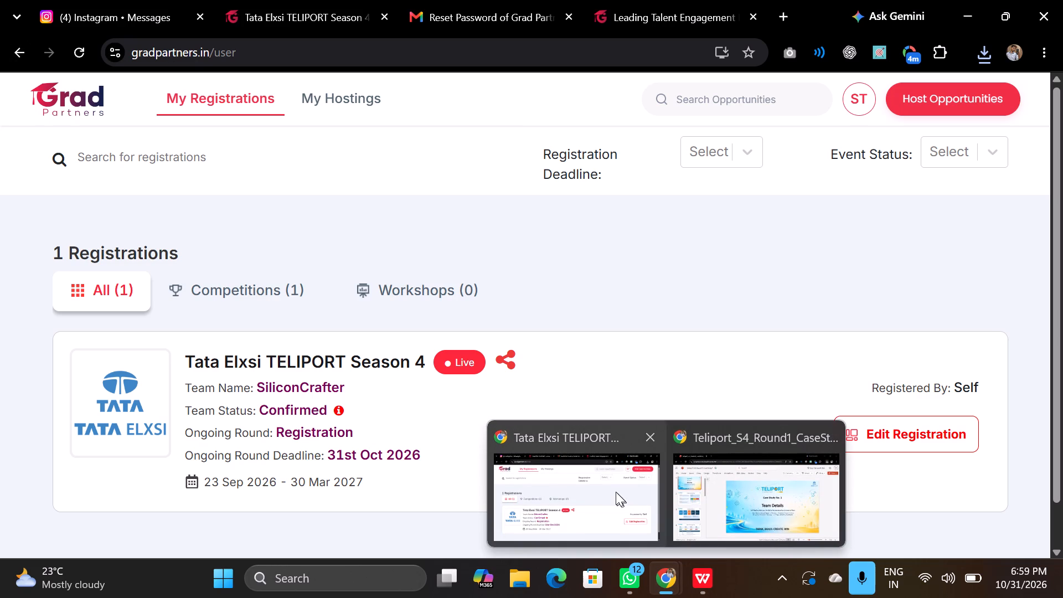
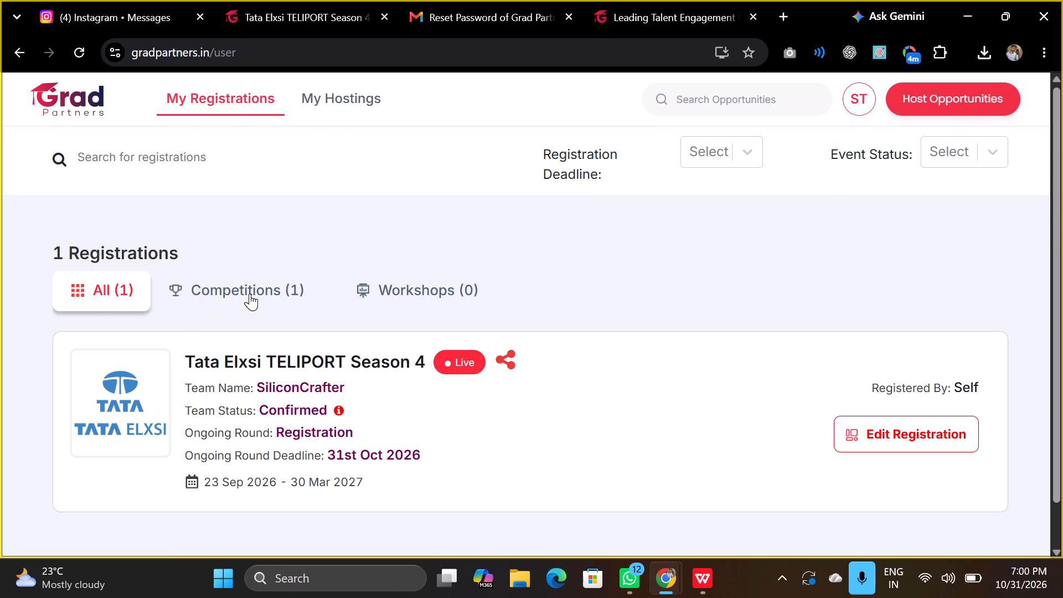
scroll(540, 413, "down", 1)
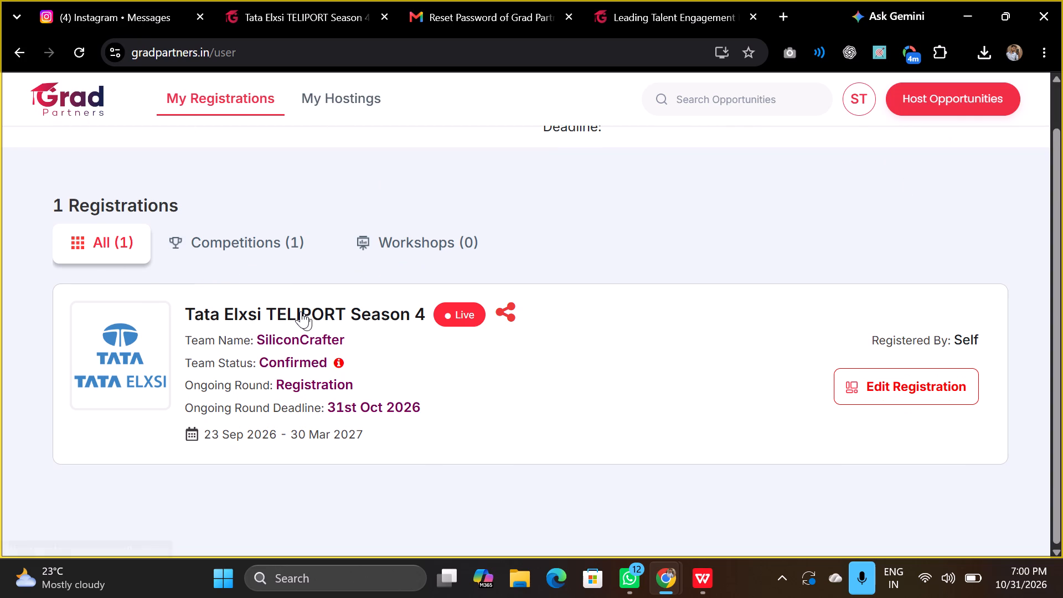
left_click(287, 312)
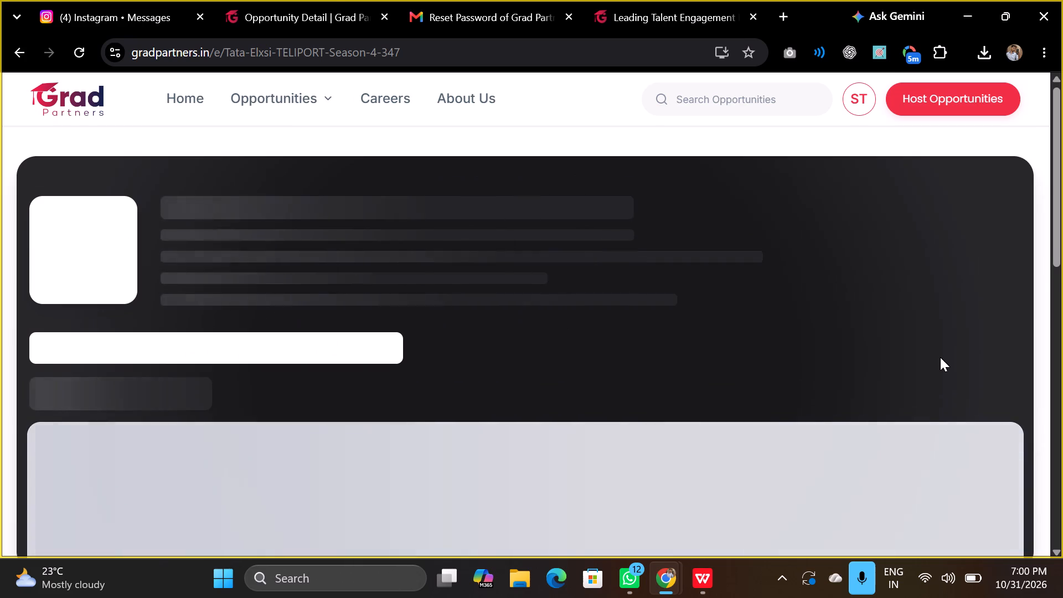
Open the Round 1 - Idea Submission form and select Case Study 1 - ACTG_Predictive_Maintenance.
scroll(940, 357, "down", 7)
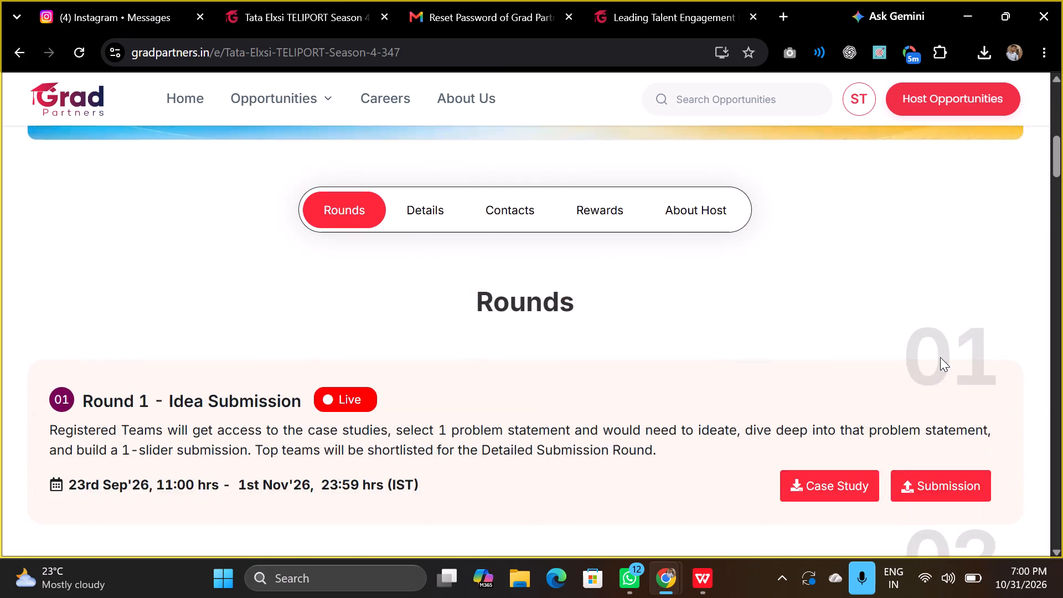
scroll(940, 357, "down", 2)
scroll(940, 357, "up", 2)
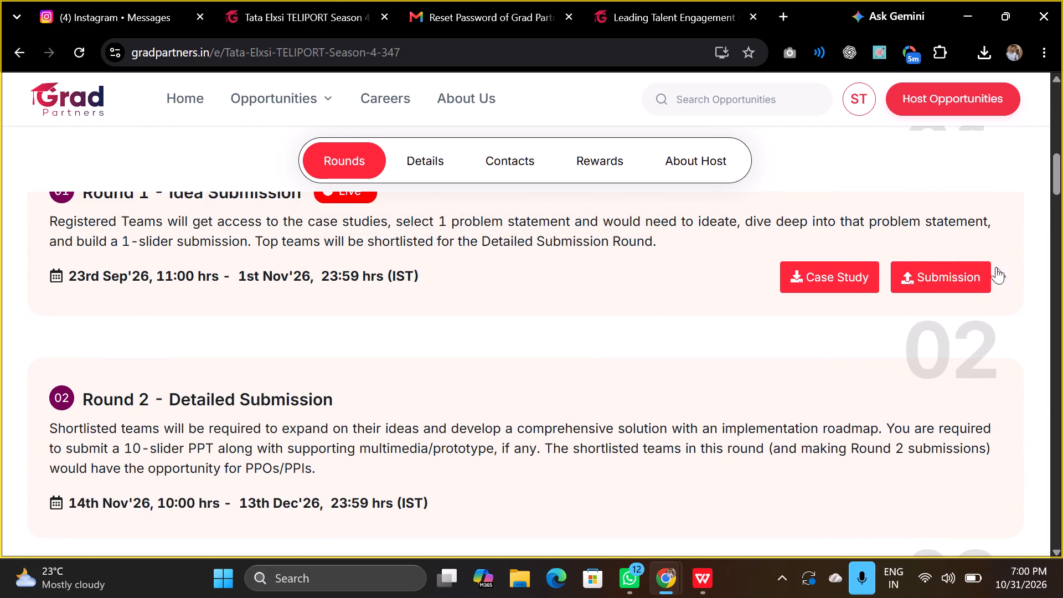
scroll(909, 221, "up", 1)
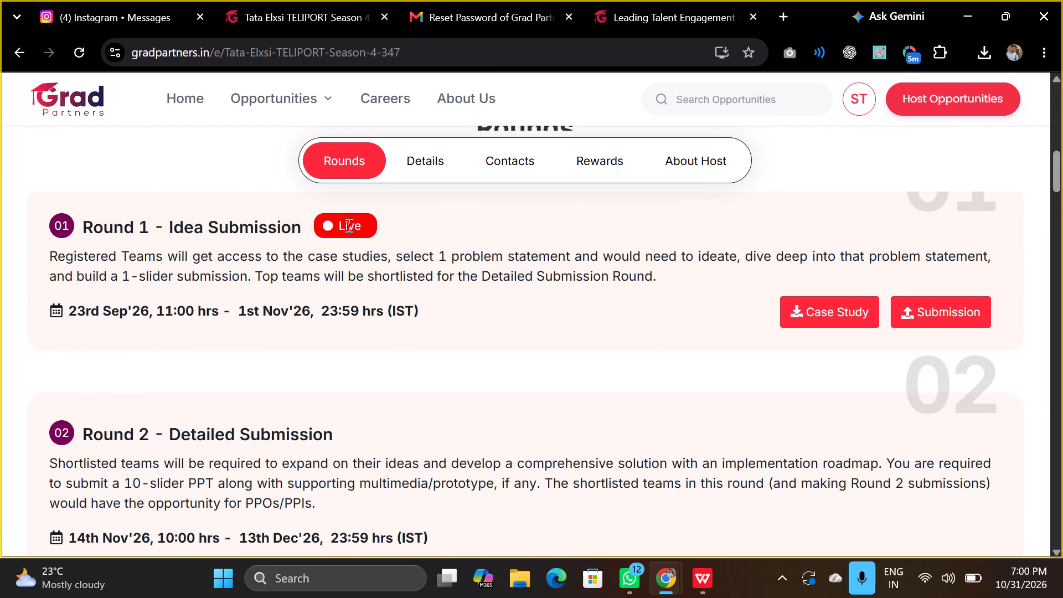
left_click(947, 318)
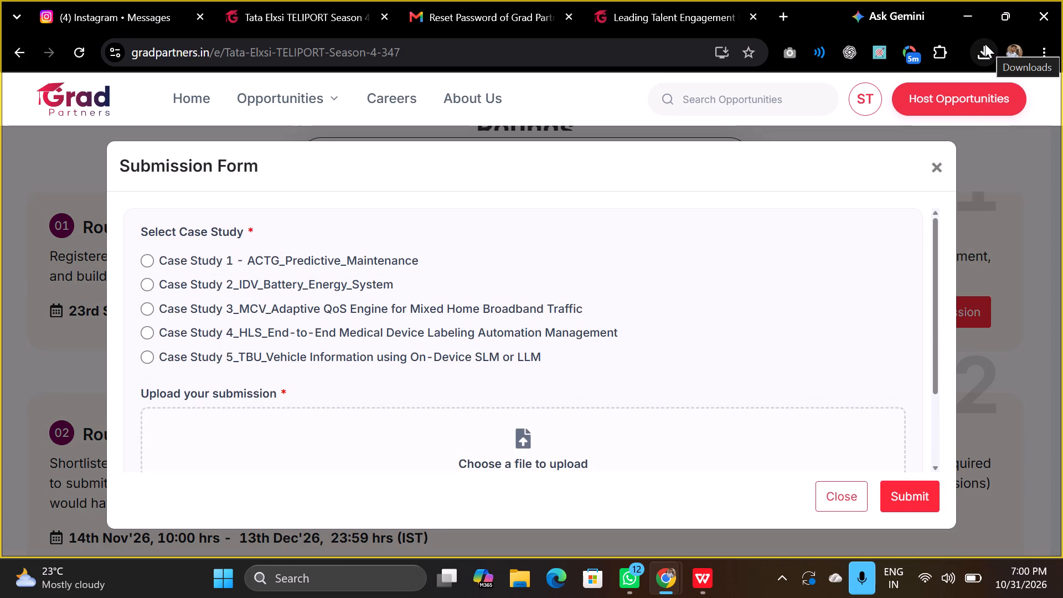
left_click(150, 259)
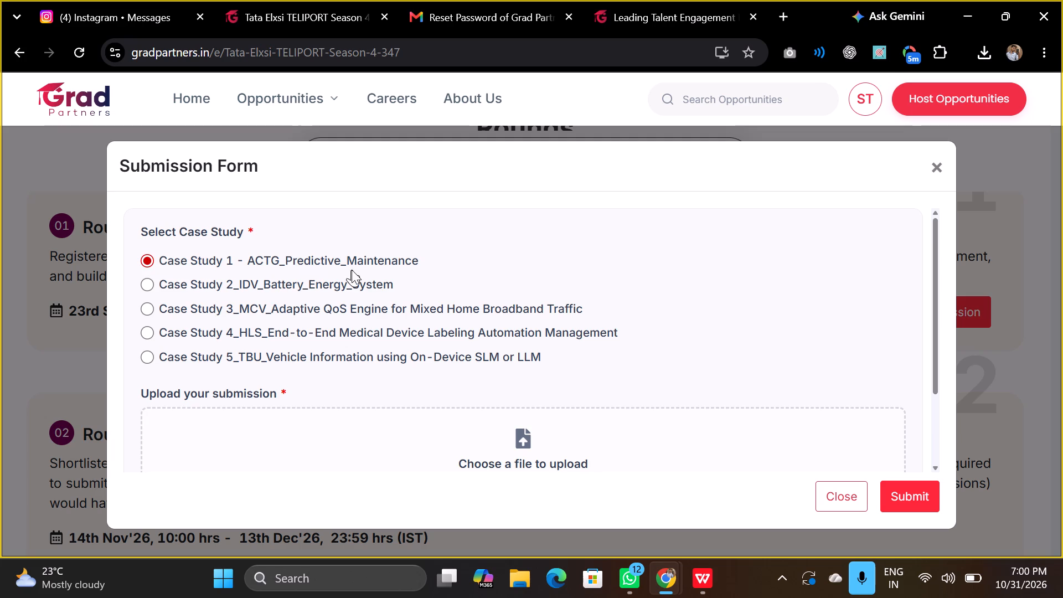
Open the most recently downloaded Teliport case study presentation to check it, and return to the submission form.
left_click(989, 58)
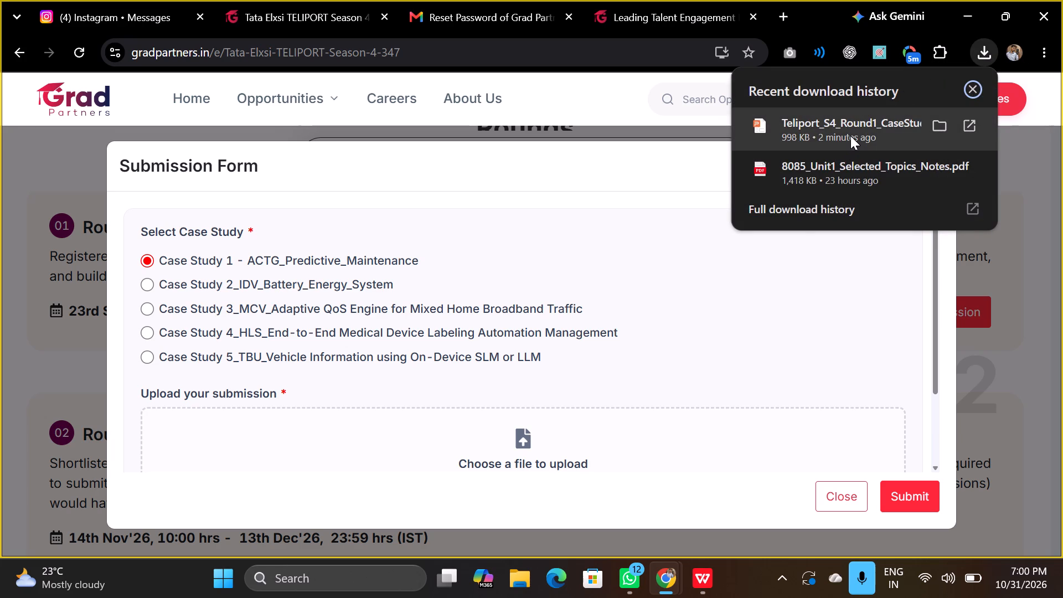
left_click(852, 136)
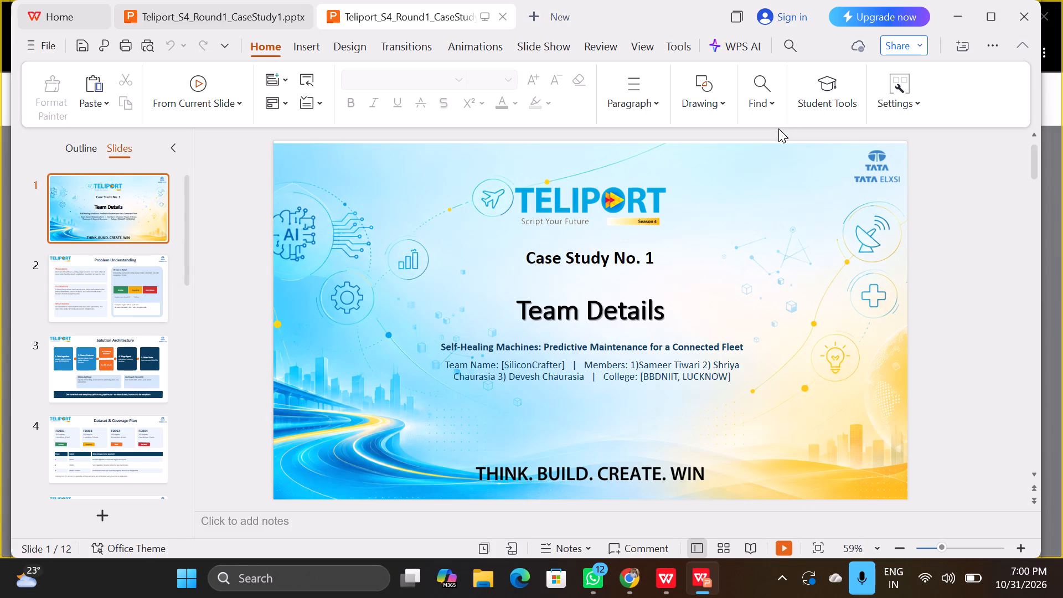
left_click(634, 589)
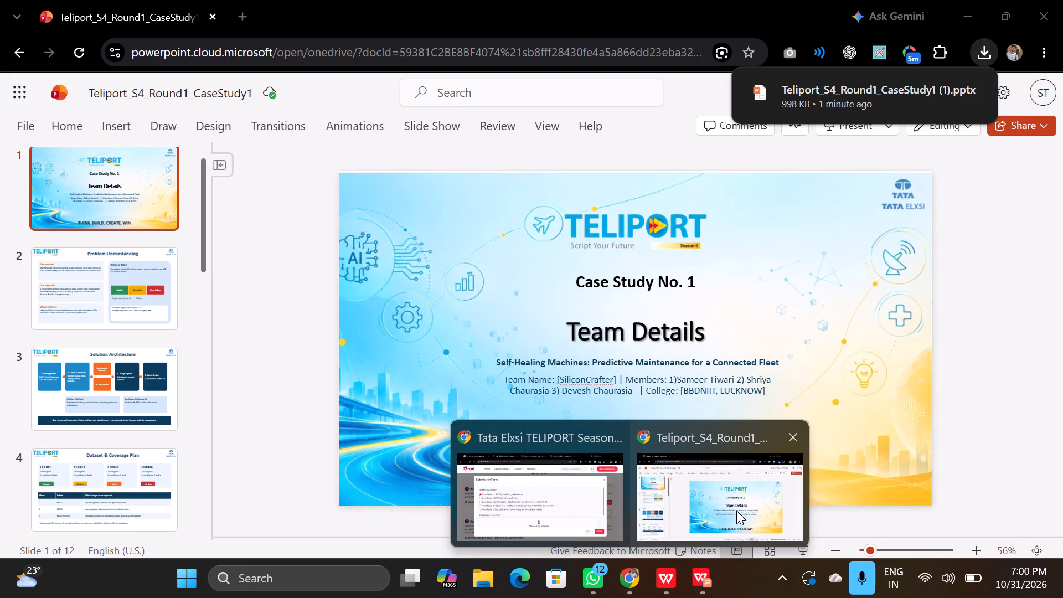
left_click(589, 499)
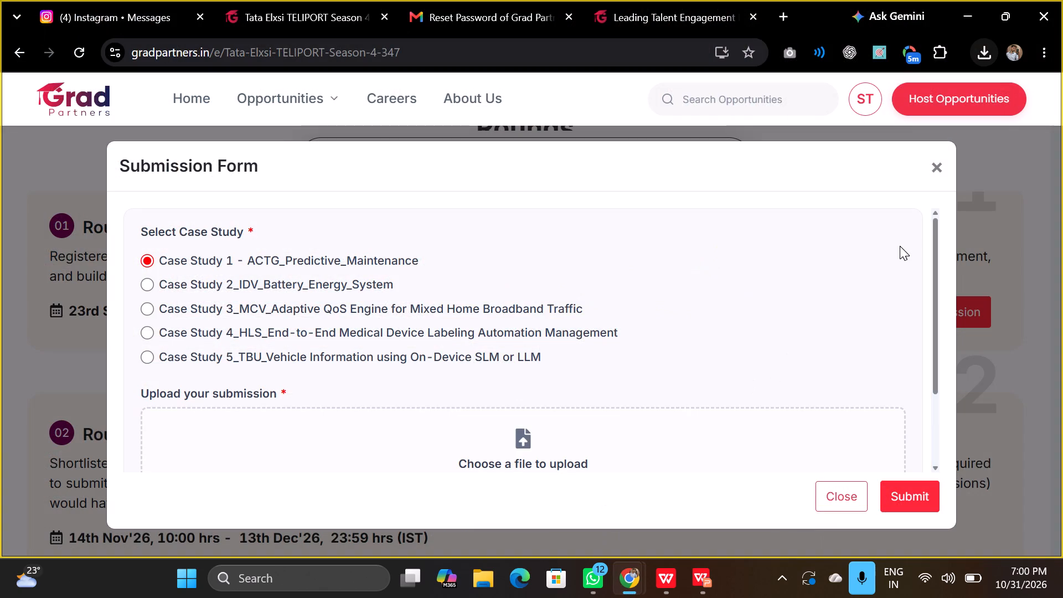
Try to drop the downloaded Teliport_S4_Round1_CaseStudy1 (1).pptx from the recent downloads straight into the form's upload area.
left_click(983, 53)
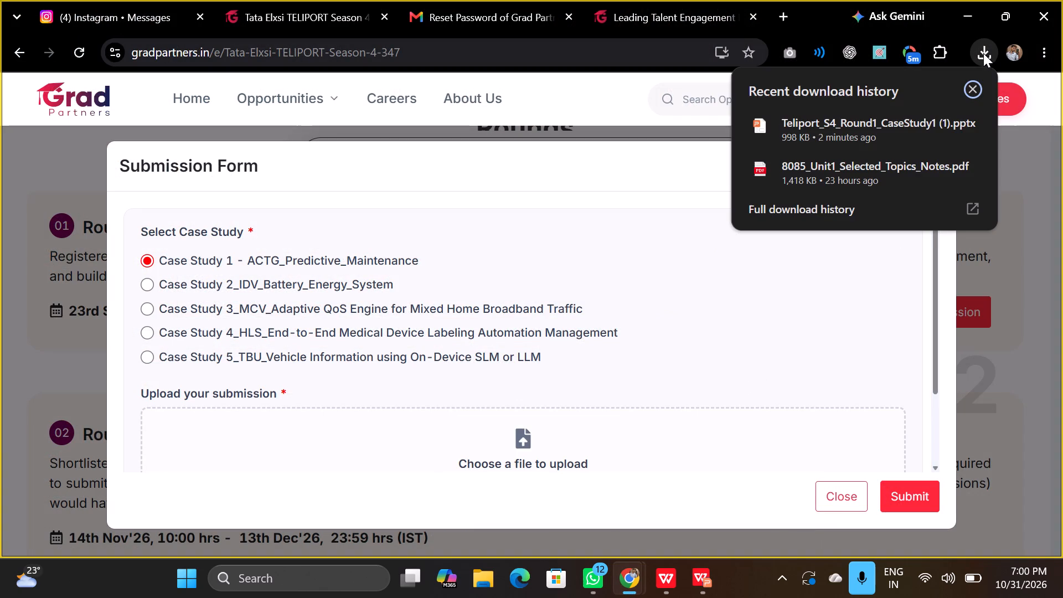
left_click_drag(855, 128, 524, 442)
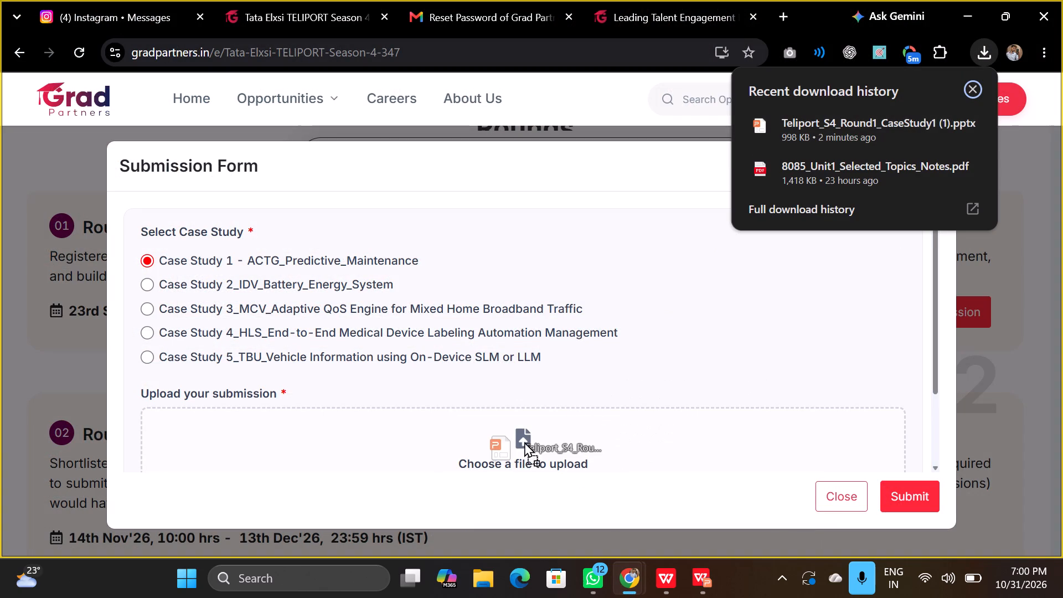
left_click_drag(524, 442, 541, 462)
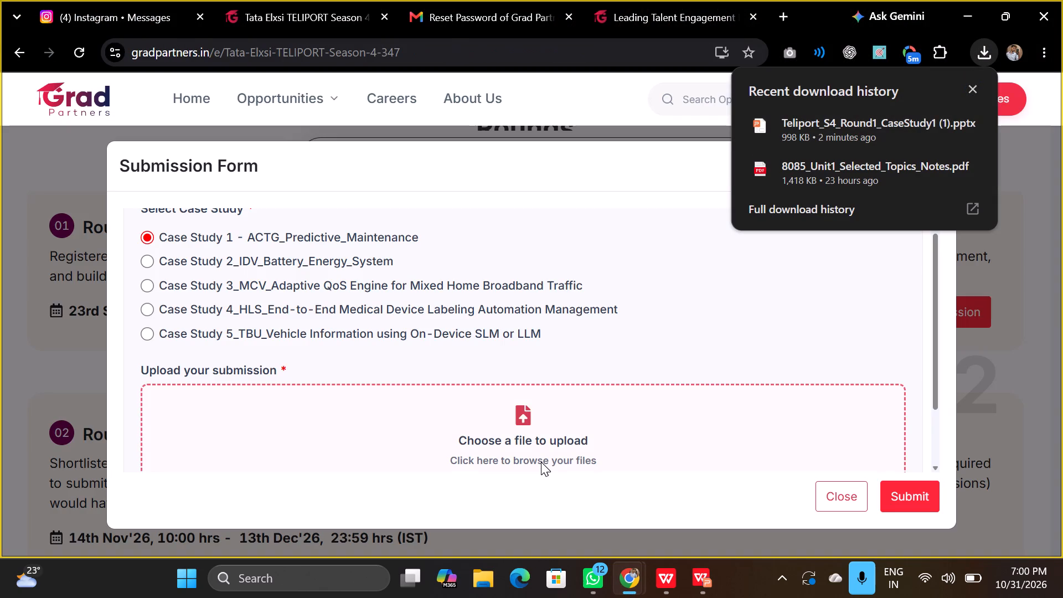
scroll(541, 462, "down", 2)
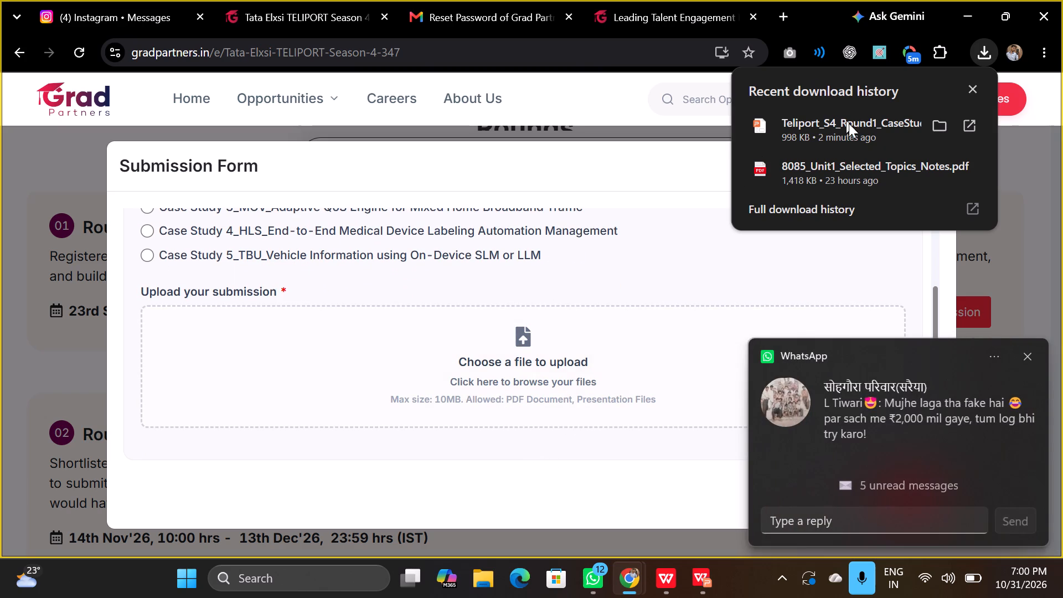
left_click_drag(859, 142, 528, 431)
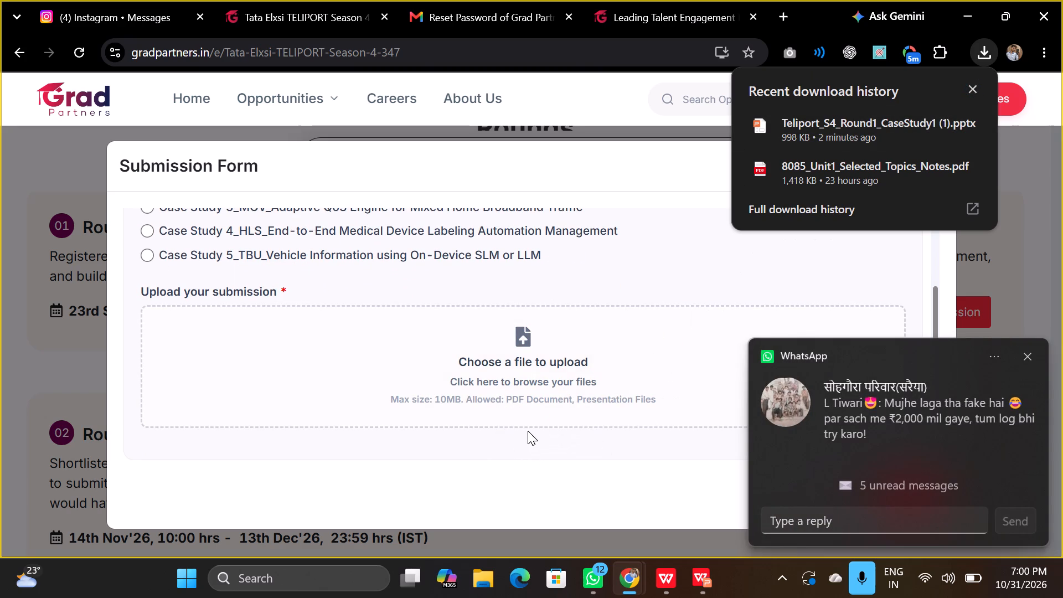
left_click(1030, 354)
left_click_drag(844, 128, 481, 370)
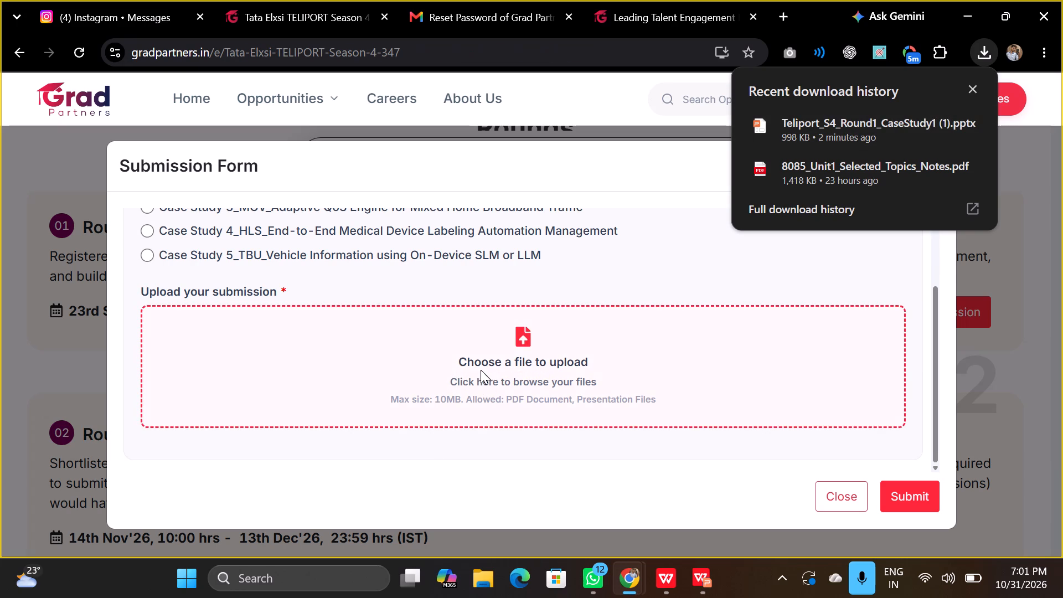
Attach Teliport_S4_Round1_CaseStudy1 (1) from the Downloads folder as the submission file and check the completed form.
left_click(546, 380)
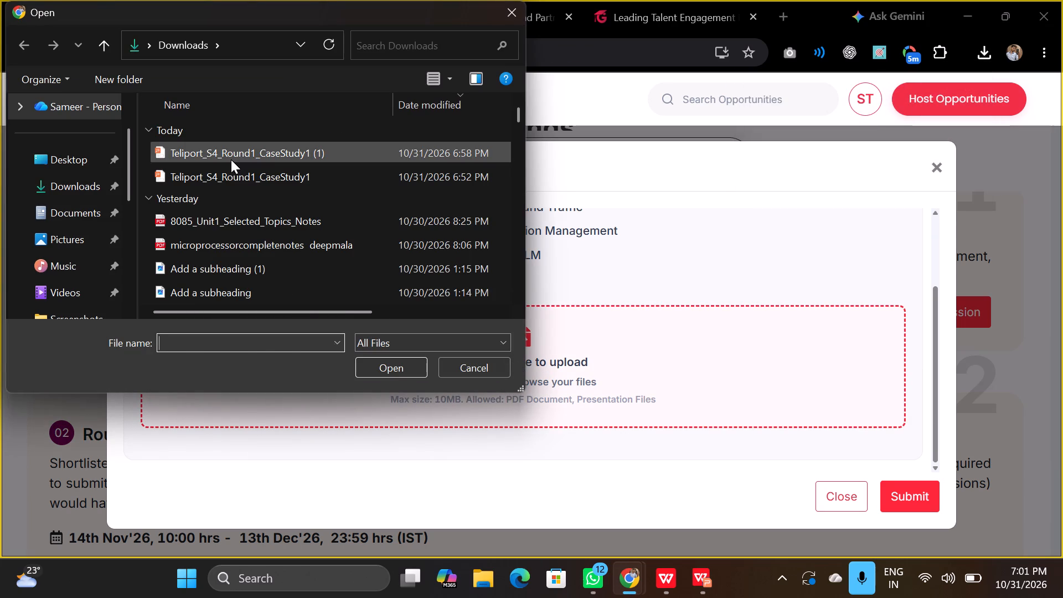
left_click(231, 159)
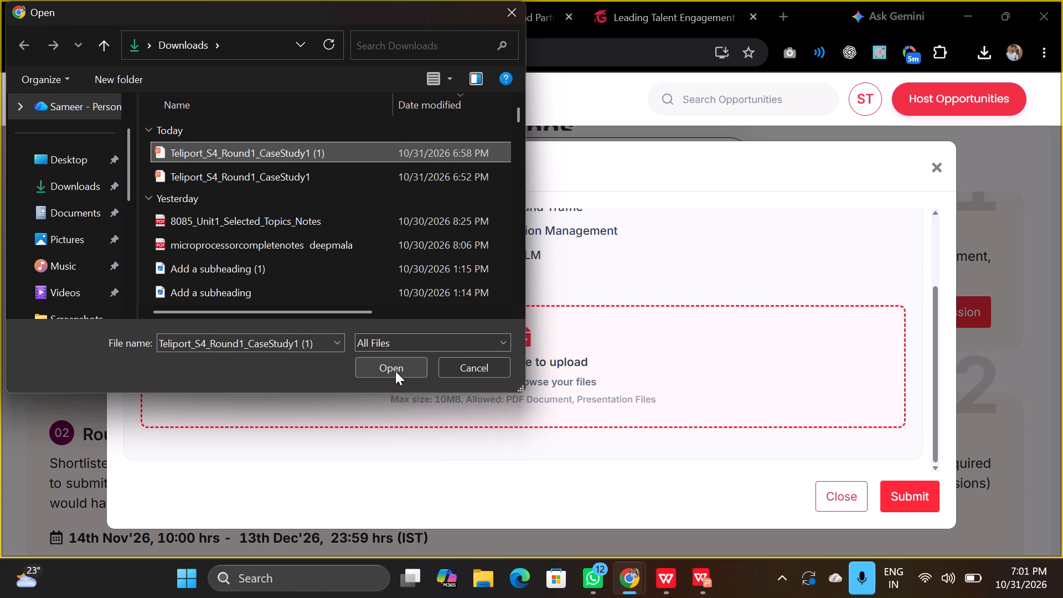
left_click(395, 371)
scroll(395, 371, "up", 1)
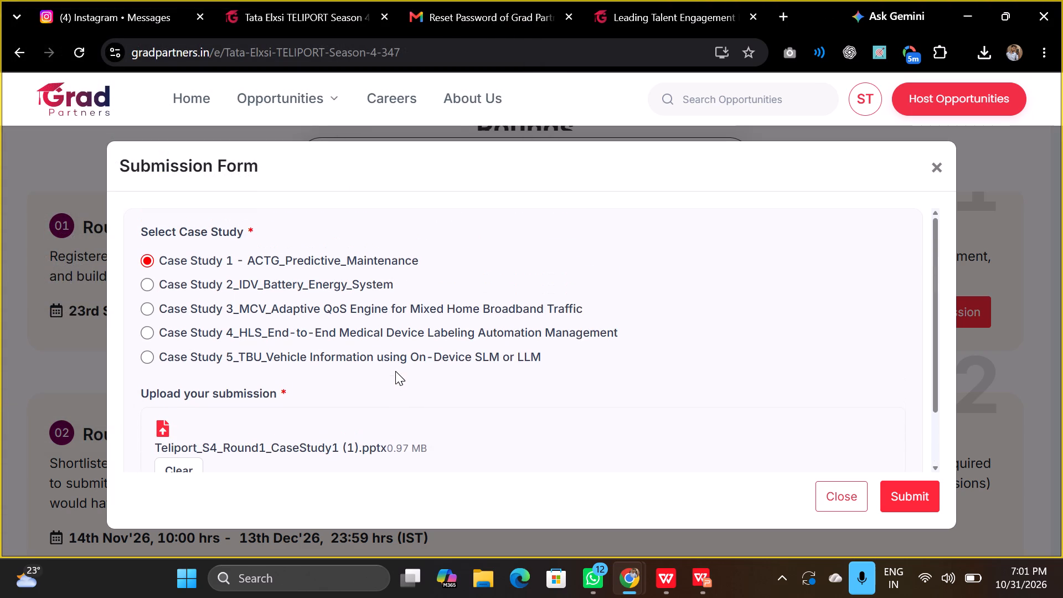